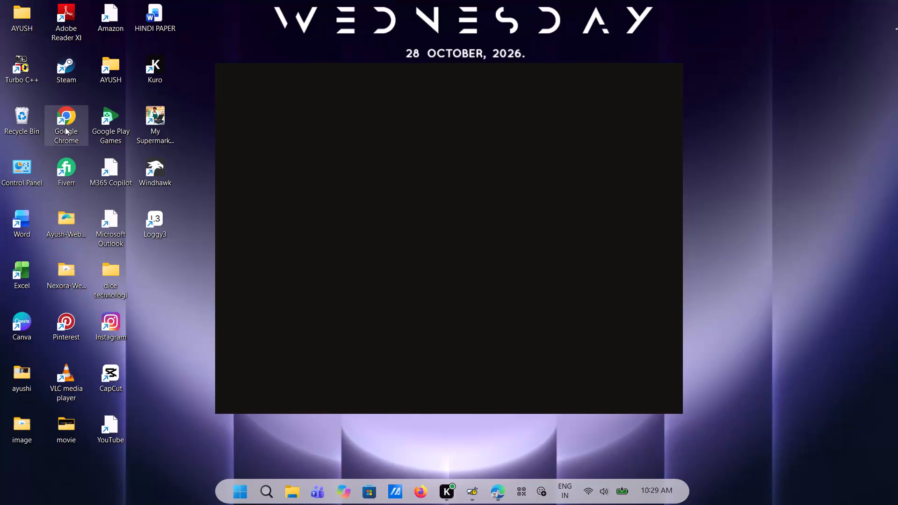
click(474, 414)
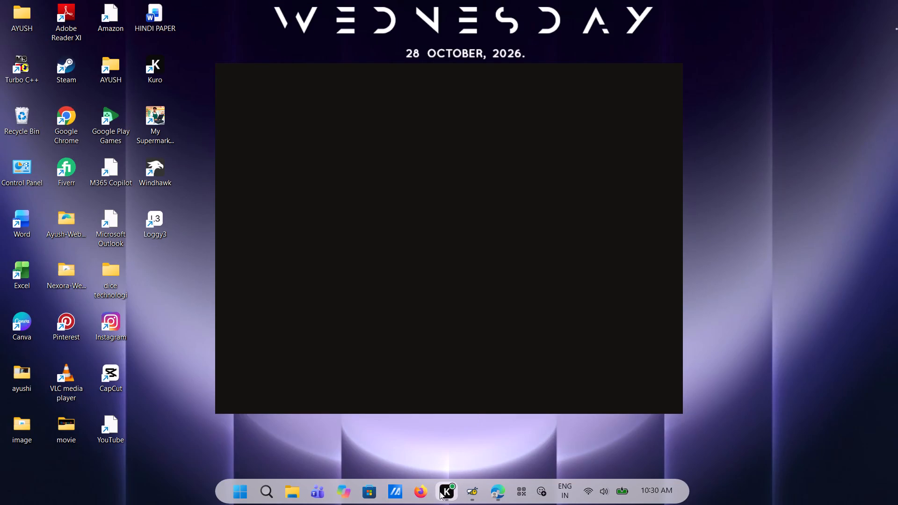
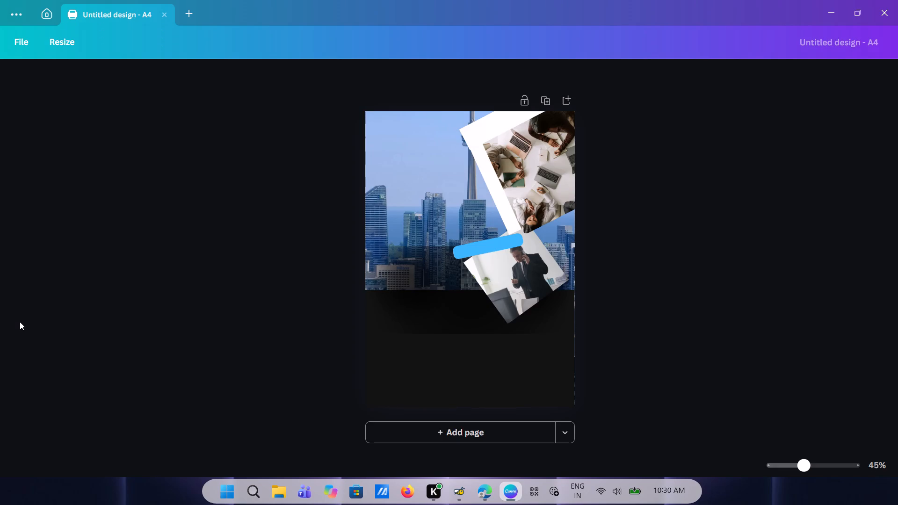
Close the open untitled A4 design and return to the home page.
click(167, 14)
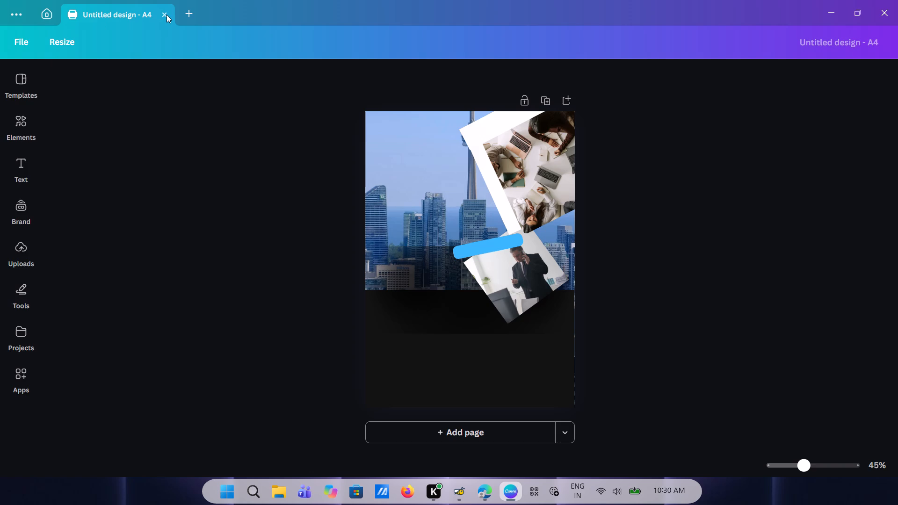
click(163, 16)
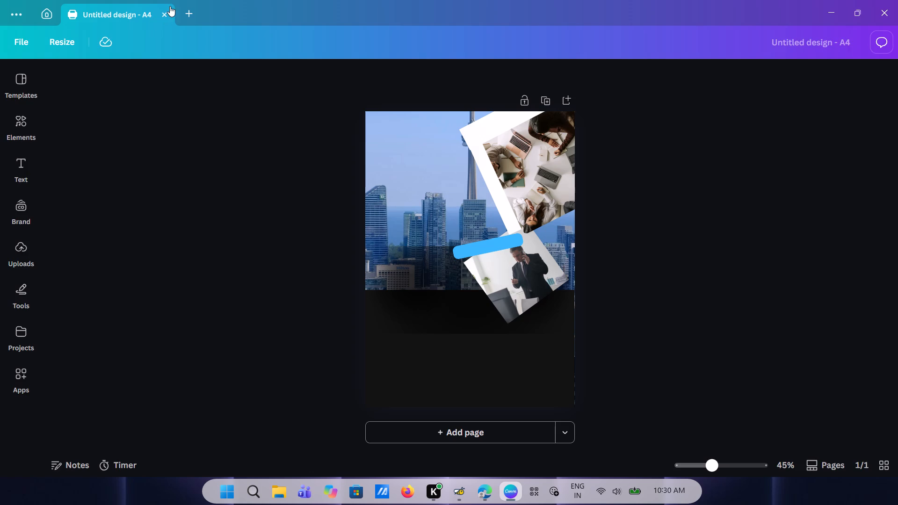
click(163, 12)
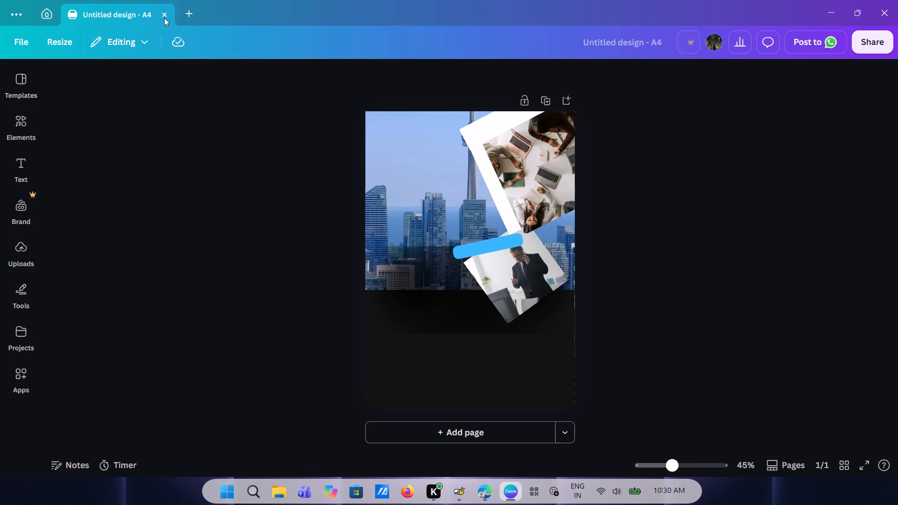
click(166, 12)
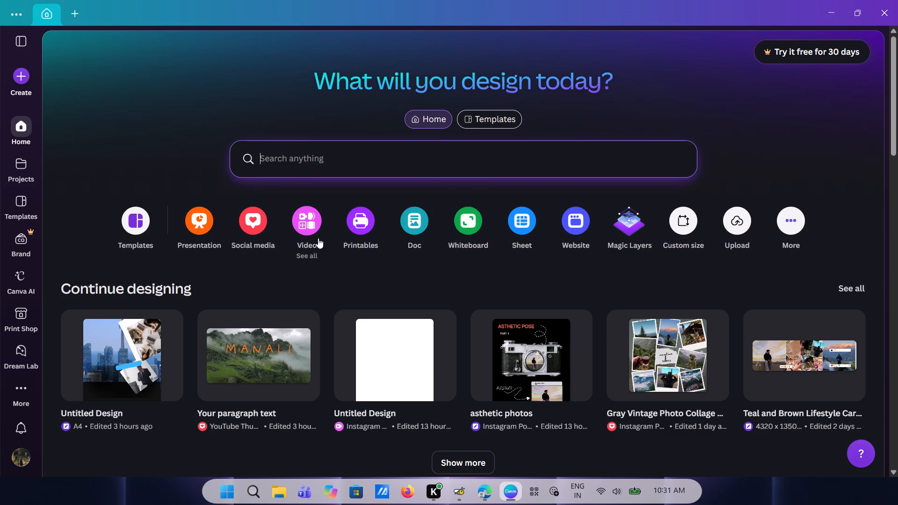
Search for "template" from the home page and skim the suggested designs.
click(276, 165)
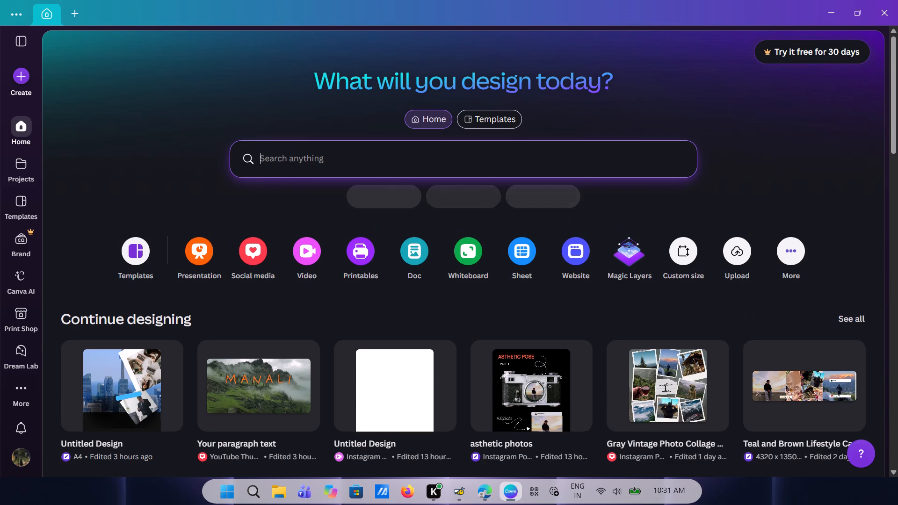
text(template)
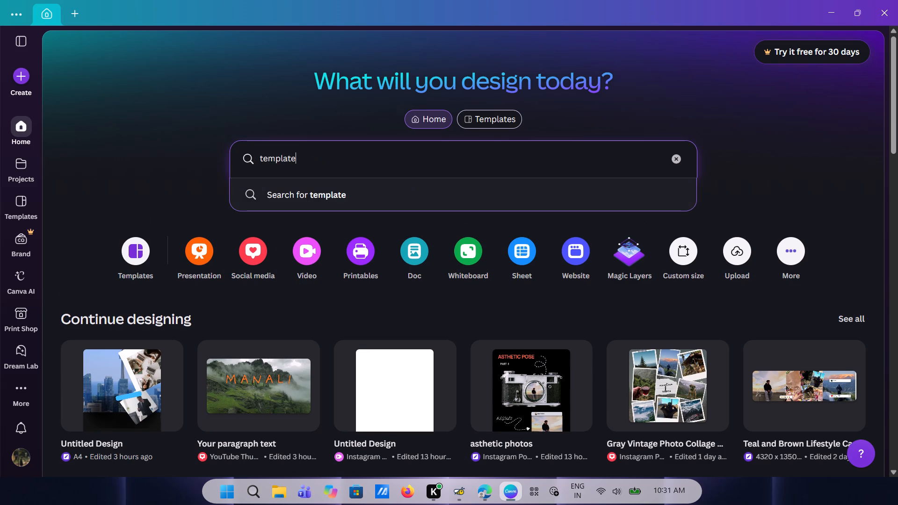
key(space)
key(Return)
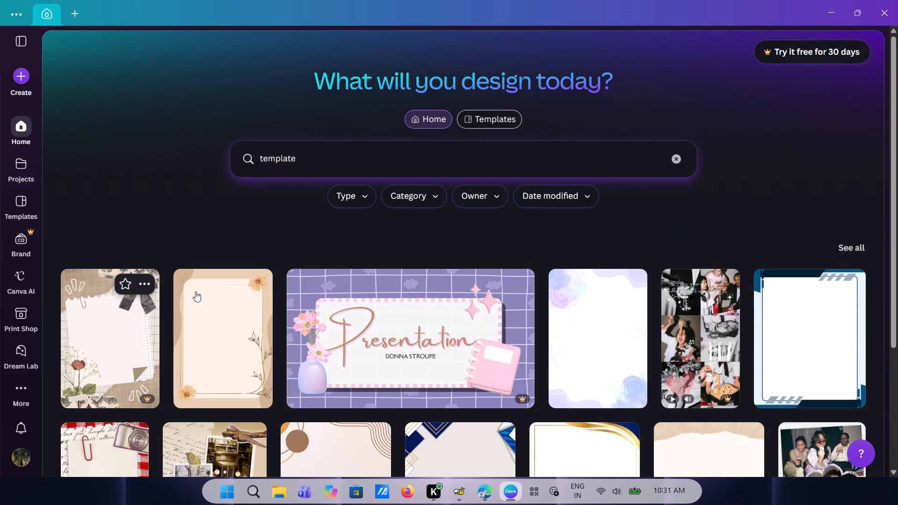
scroll(367, 220, down, 2)
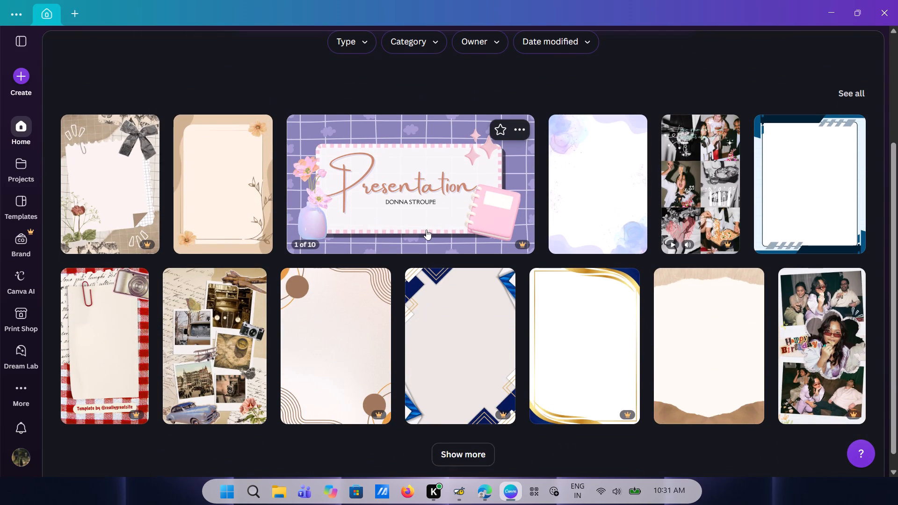
scroll(433, 230, down, 1)
Replace the search term with "girl" and run the search.
scroll(433, 230, up, 4)
click(303, 164)
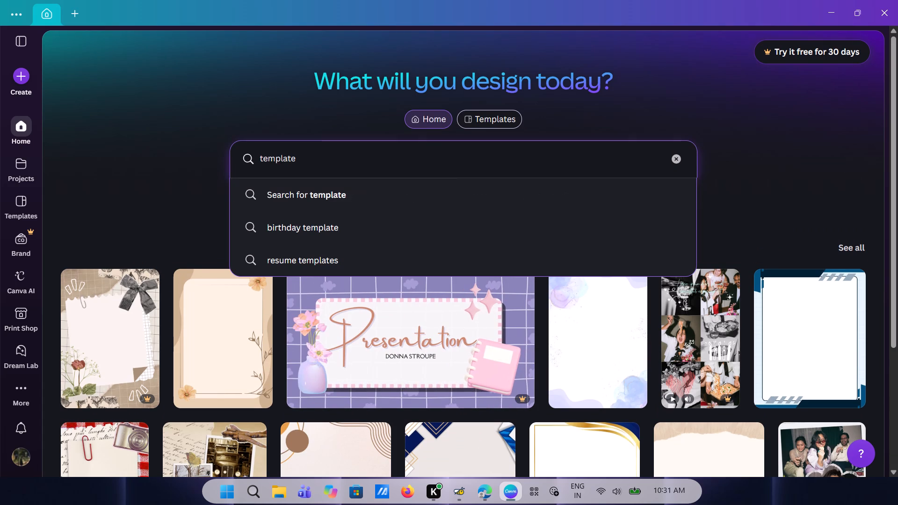
key(Return)
key(BackSpace)
key(BackSpace)
key(BackSpace)
key(BackSpace)
key(BackSpace)
key(BackSpace)
key(BackSpace)
key(BackSpace)
key(BackSpace)
key(BackSpace)
key(BackSpace)
key(BackSpace)
key(BackSpace)
key(BackSpace)
key(BackSpace)
key(BackSpace)
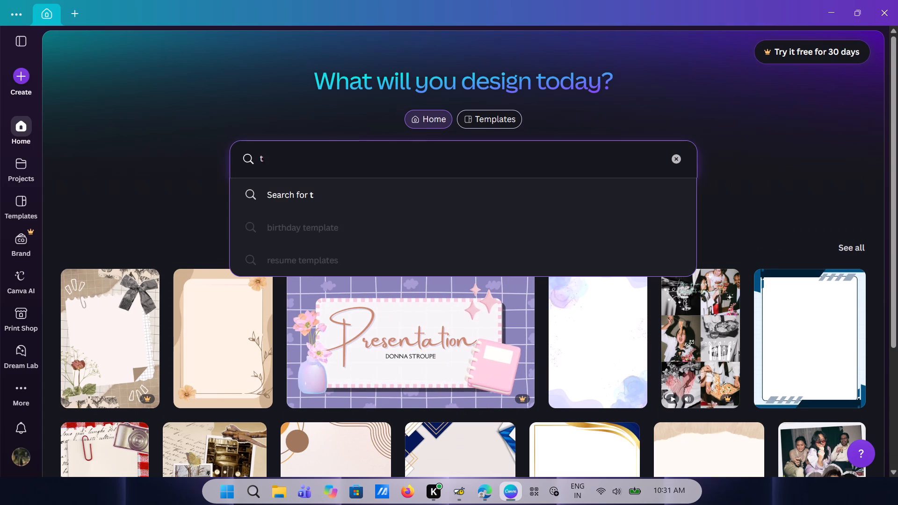
text(girls)
key(BackSpace)
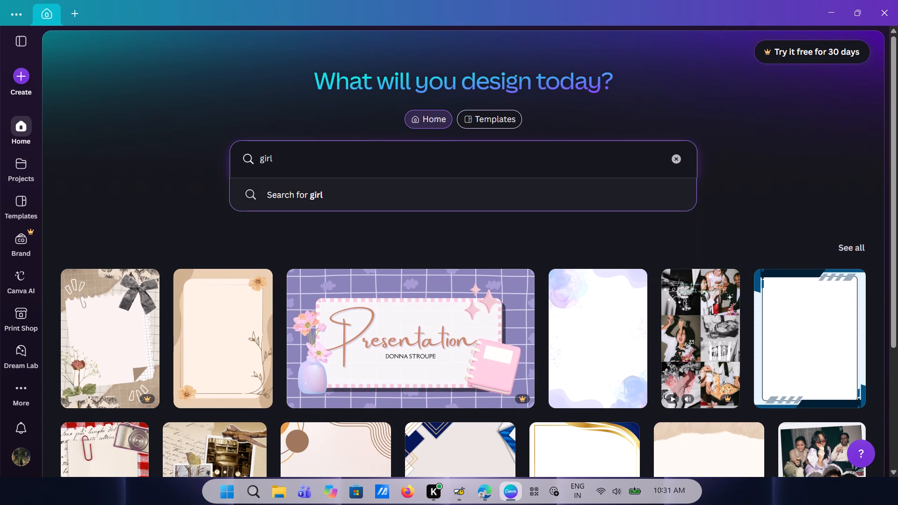
key(Return)
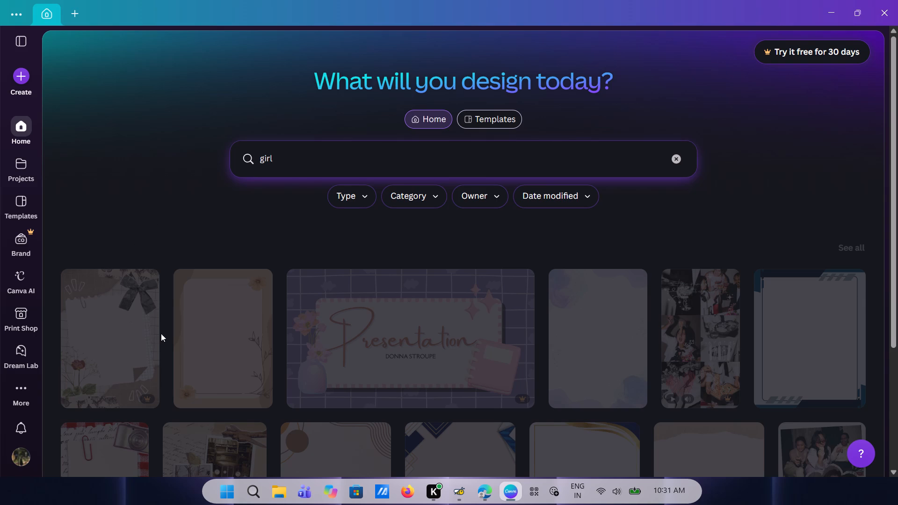
Browse the girl-themed templates, loading more of them, to look for a suitable design.
scroll(161, 415, down, 1)
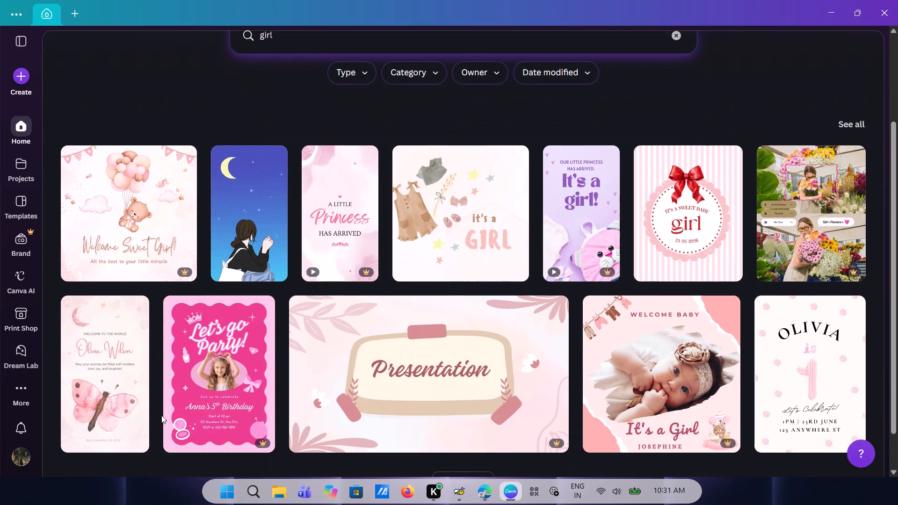
scroll(161, 415, down, 1)
scroll(291, 223, down, 4)
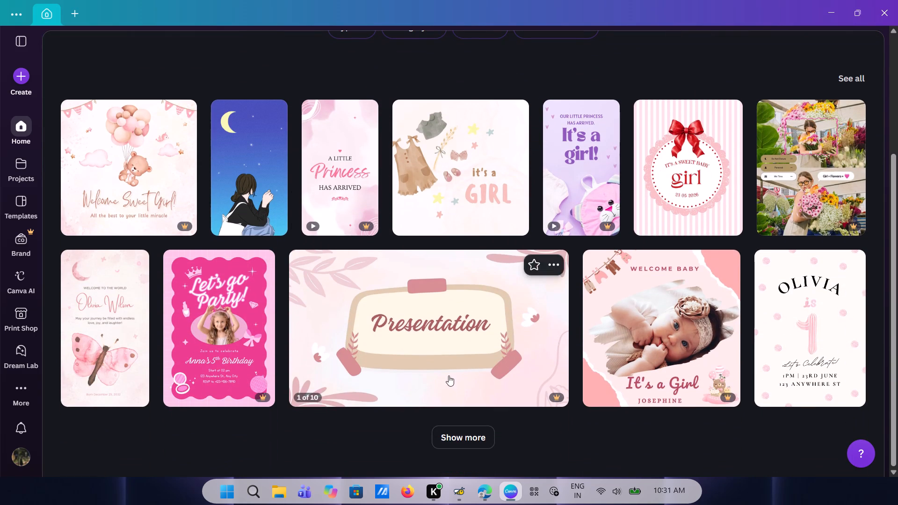
click(465, 440)
scroll(347, 278, down, 3)
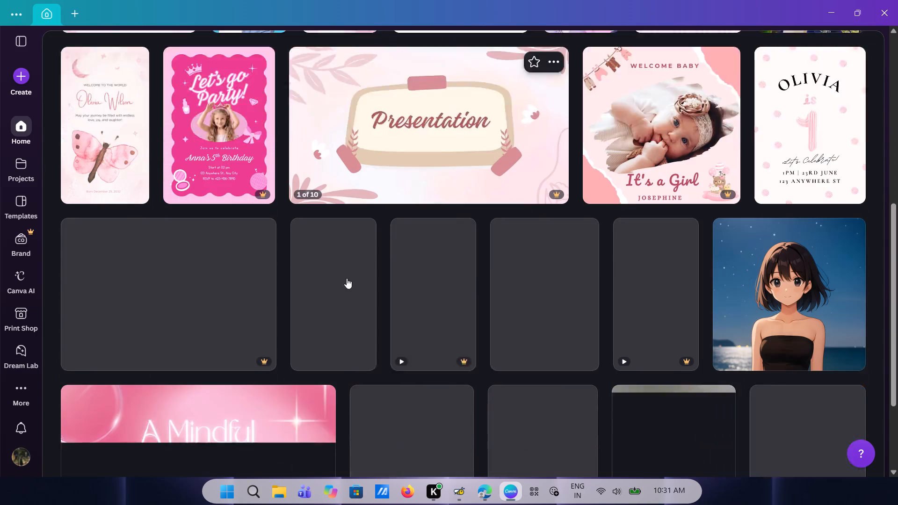
scroll(347, 278, down, 1)
scroll(356, 212, down, 2)
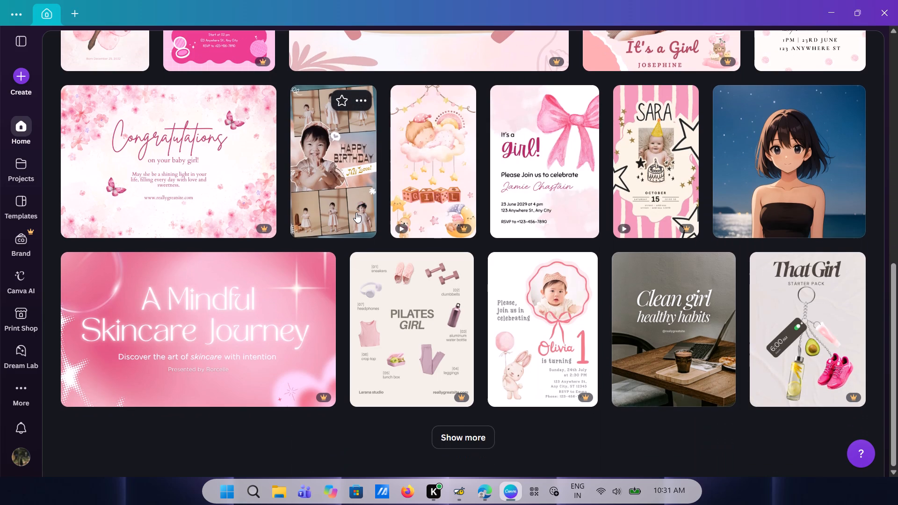
scroll(356, 212, down, 5)
scroll(322, 359, down, 5)
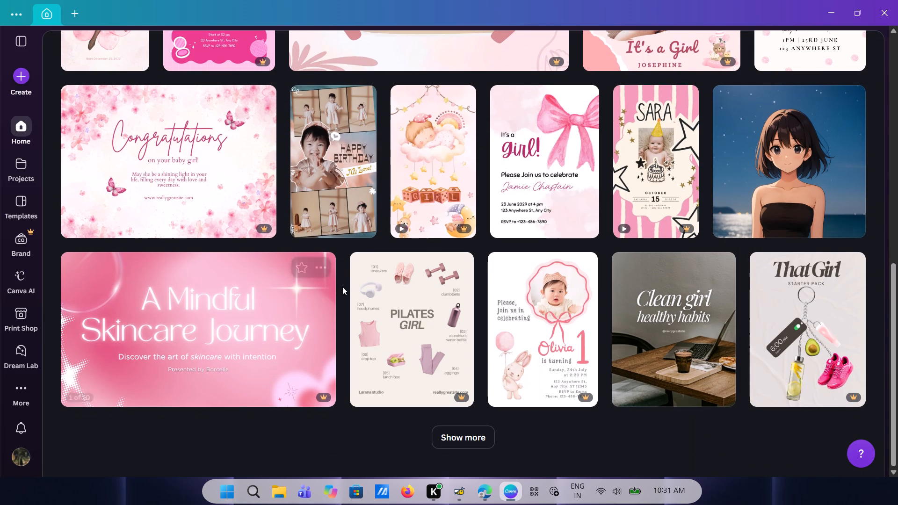
Replace the search term with "women" and run the search.
scroll(342, 287, up, 13)
click(283, 163)
key(BackSpace)
key(BackSpace)
key(BackSpace)
key(BackSpace)
key(BackSpace)
key(BackSpace)
key(BackSpace)
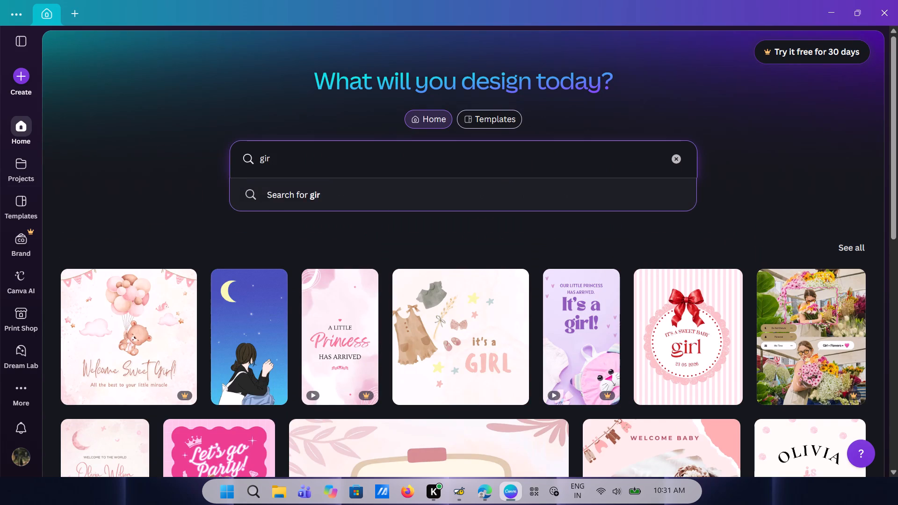
text(wone)
key(BackSpace)
key(BackSpace)
text(men)
key(Return)
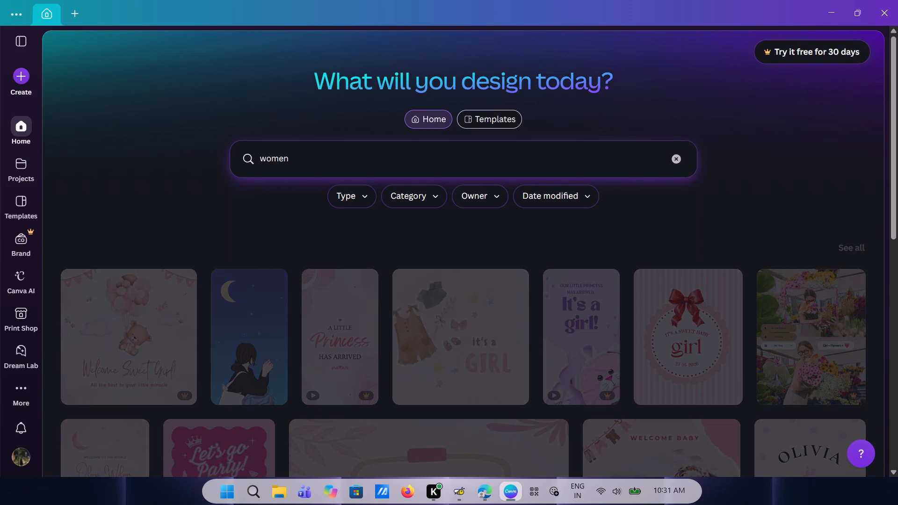
Browse the women-themed templates, repeatedly loading more of them, to look for a design to use.
scroll(264, 277, down, 2)
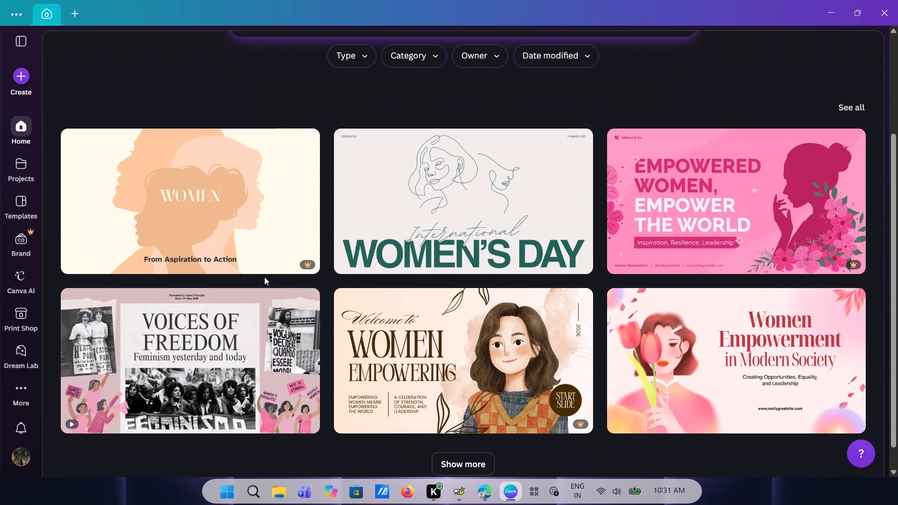
scroll(404, 293, down, 6)
scroll(369, 377, down, 2)
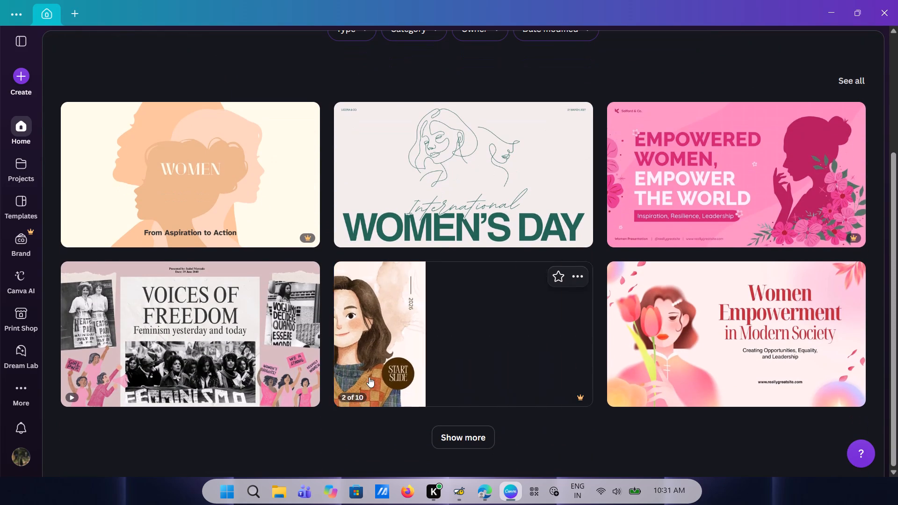
click(437, 437)
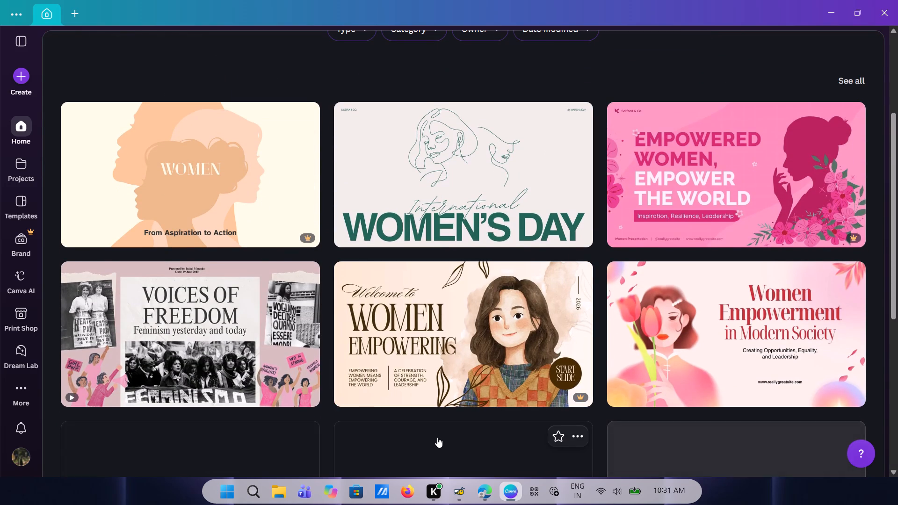
scroll(437, 437, down, 4)
scroll(362, 325, down, 4)
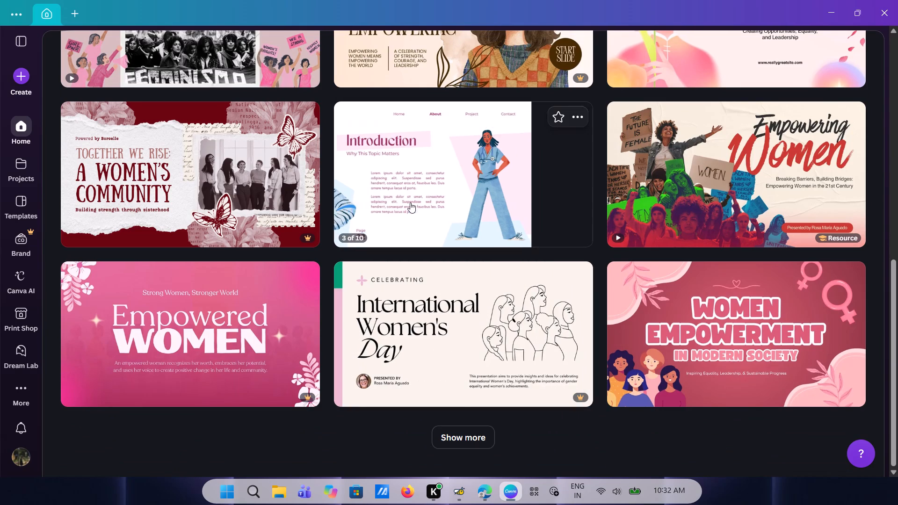
scroll(410, 202, left, 2)
scroll(410, 202, down, 3)
click(453, 431)
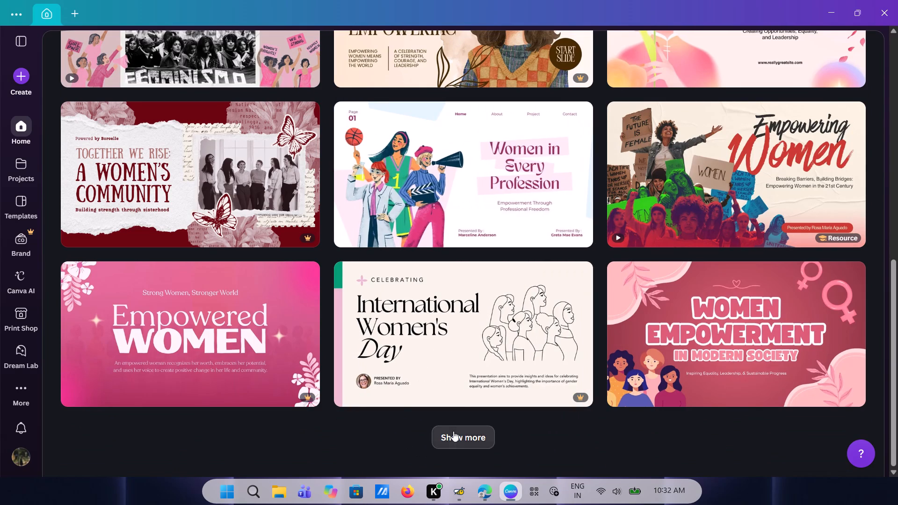
scroll(453, 431, down, 3)
scroll(367, 332, down, 5)
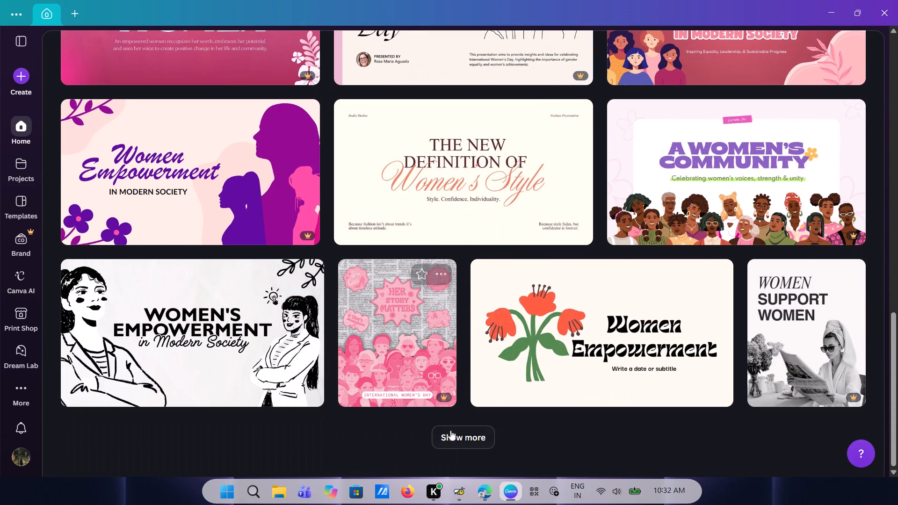
click(443, 442)
scroll(443, 442, down, 4)
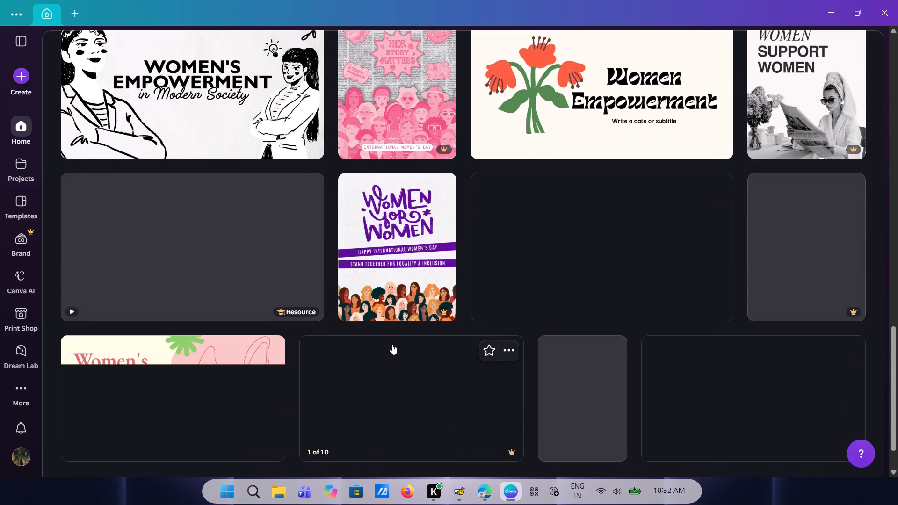
scroll(392, 344, down, 1)
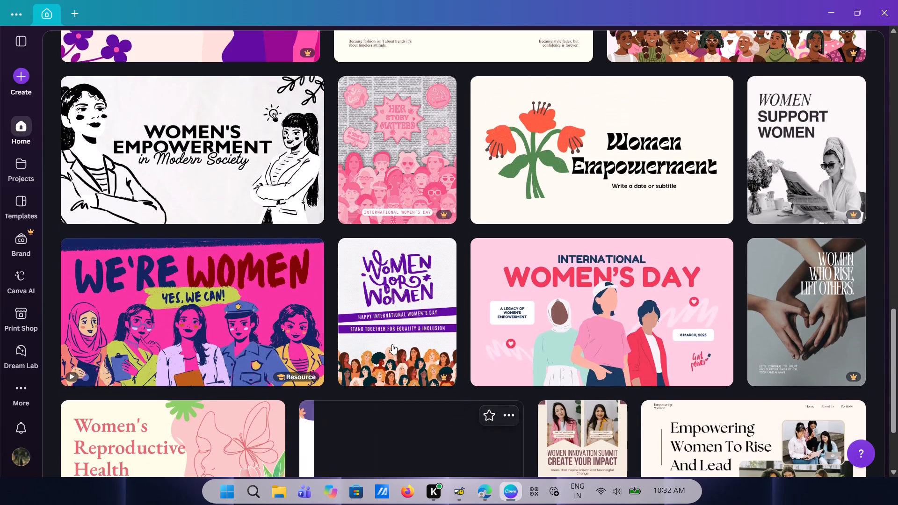
scroll(392, 344, down, 3)
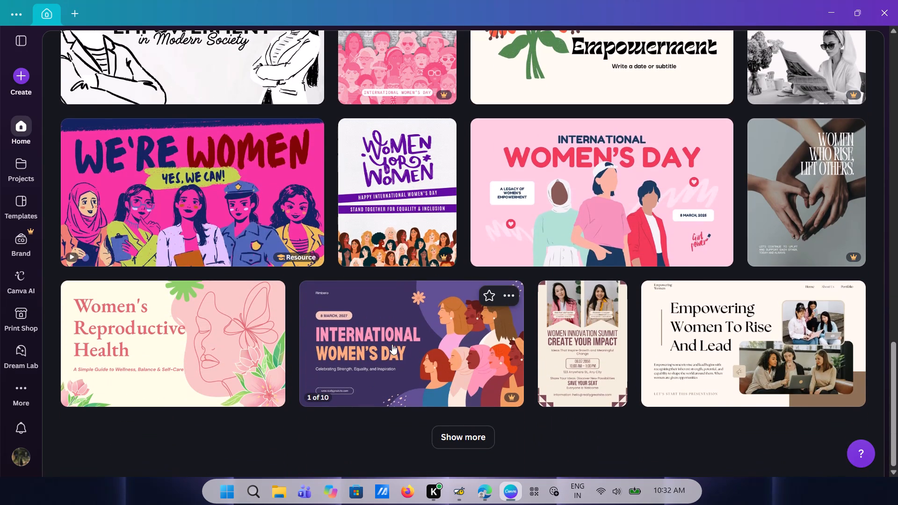
click(442, 436)
scroll(442, 436, down, 2)
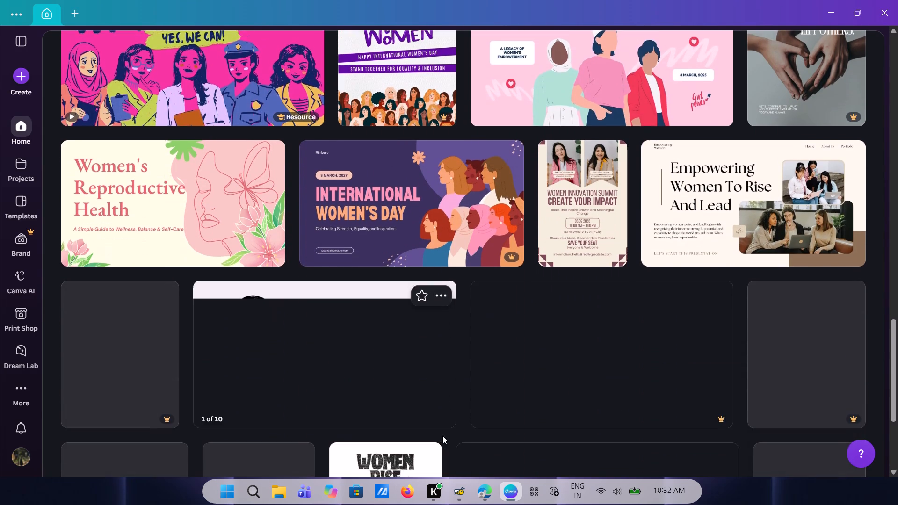
Browse further through the women-themed templates, repeatedly loading more of them, to look for a design to use.
scroll(442, 436, down, 2)
scroll(369, 383, down, 3)
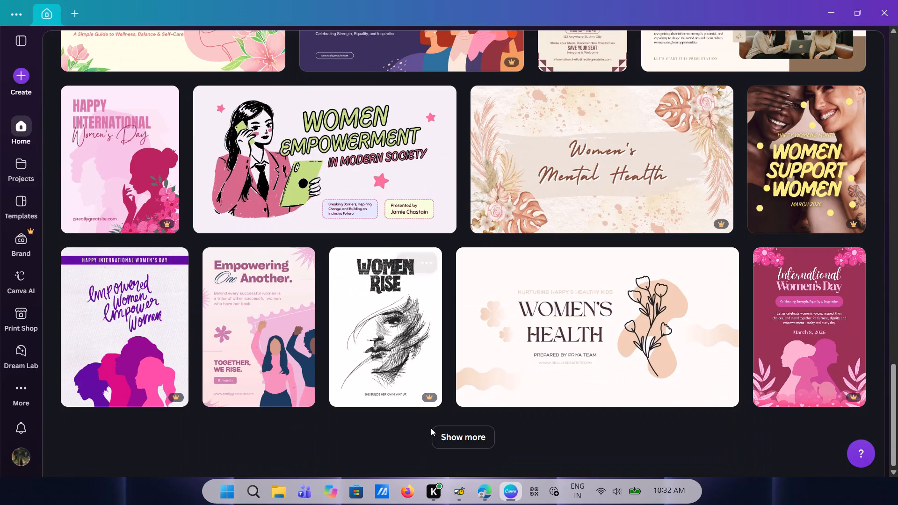
click(436, 432)
scroll(436, 432, down, 2)
scroll(355, 364, down, 1)
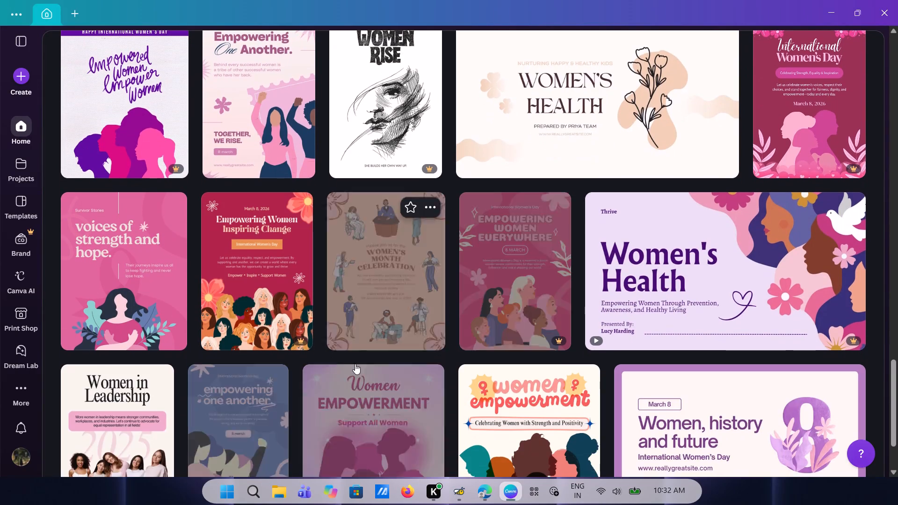
scroll(355, 364, down, 5)
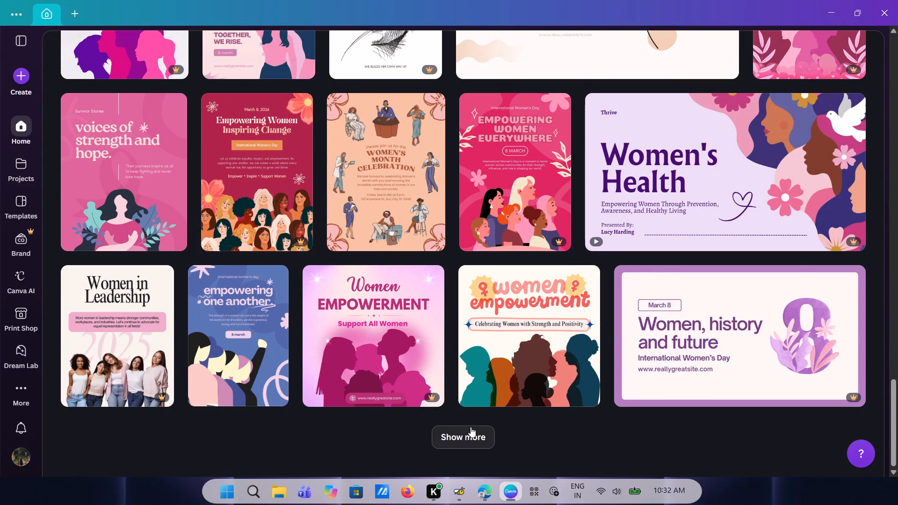
click(471, 427)
scroll(471, 427, down, 2)
scroll(411, 334, down, 3)
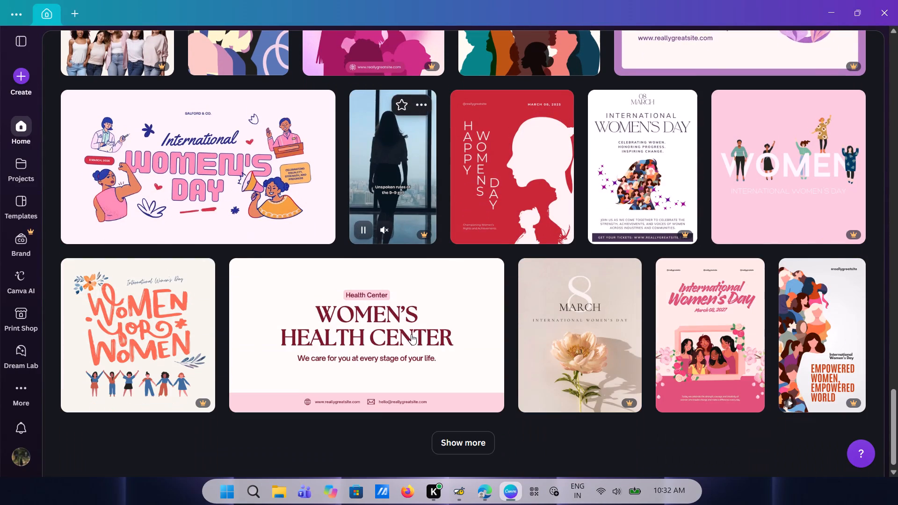
scroll(370, 360, down, 6)
drag(446, 424, 443, 440)
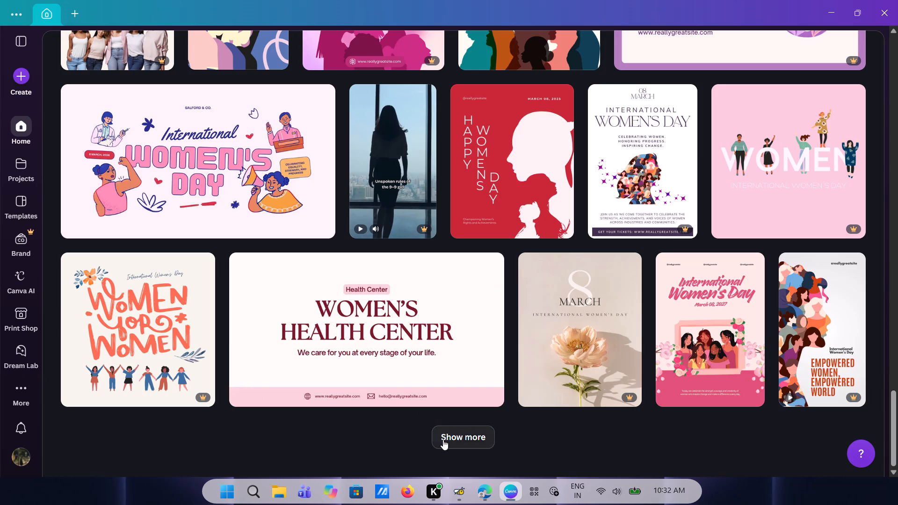
click(443, 440)
scroll(443, 440, down, 4)
scroll(422, 329, down, 1)
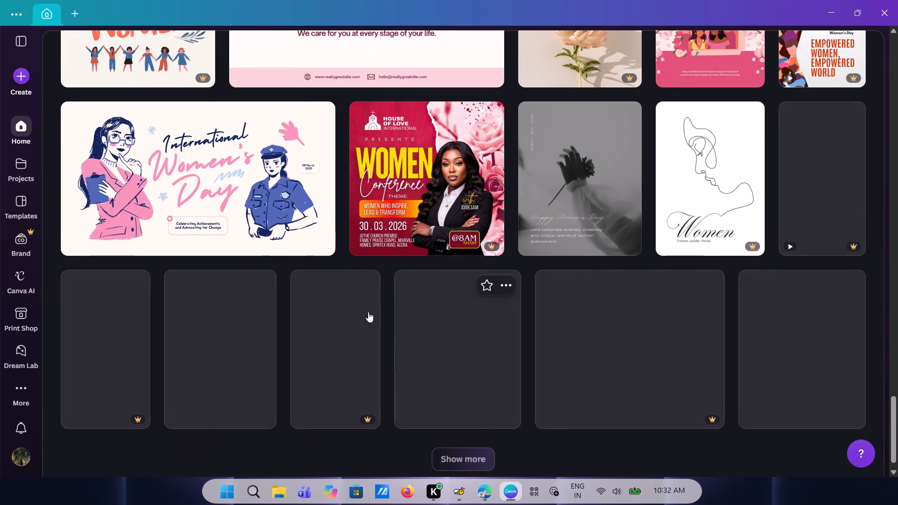
scroll(319, 315, down, 2)
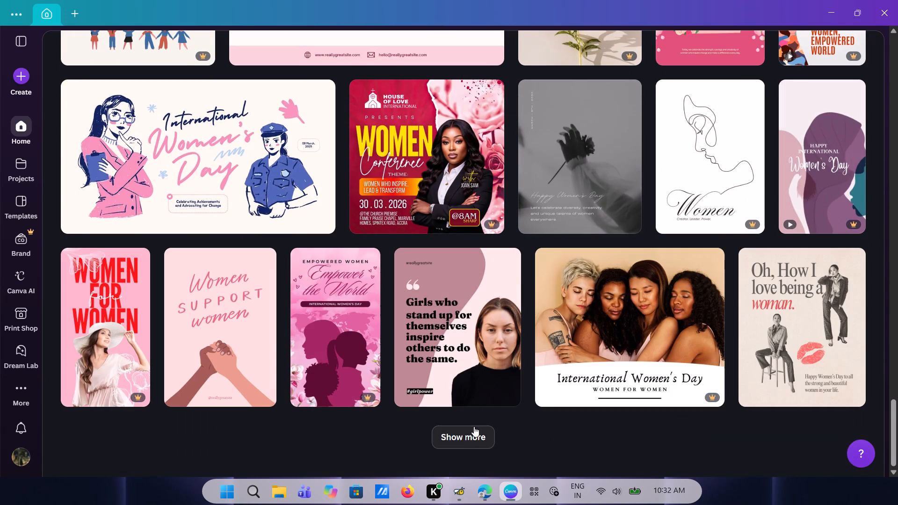
click(473, 437)
scroll(427, 315, down, 4)
scroll(427, 315, up, 1)
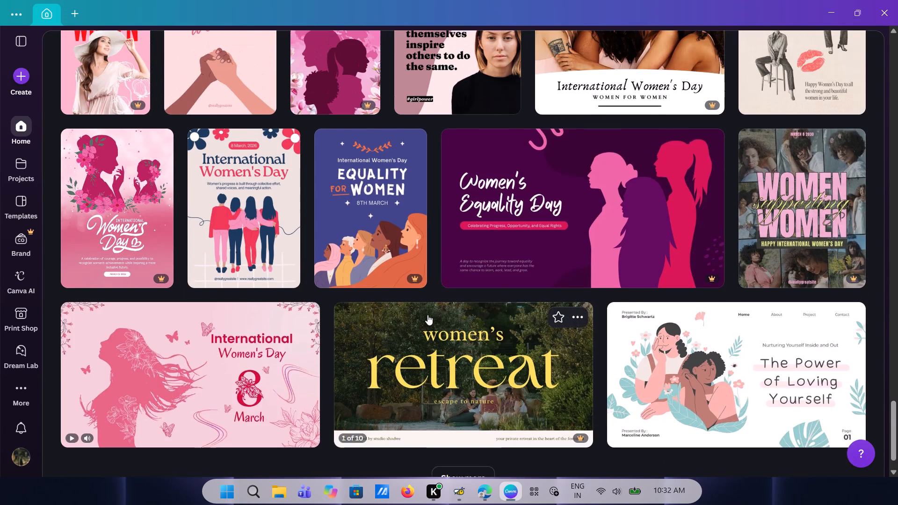
scroll(427, 315, up, 1)
Open the "Pink and Black Bold Women Empowerment Quote Instagram Post" template for customising.
click(462, 147)
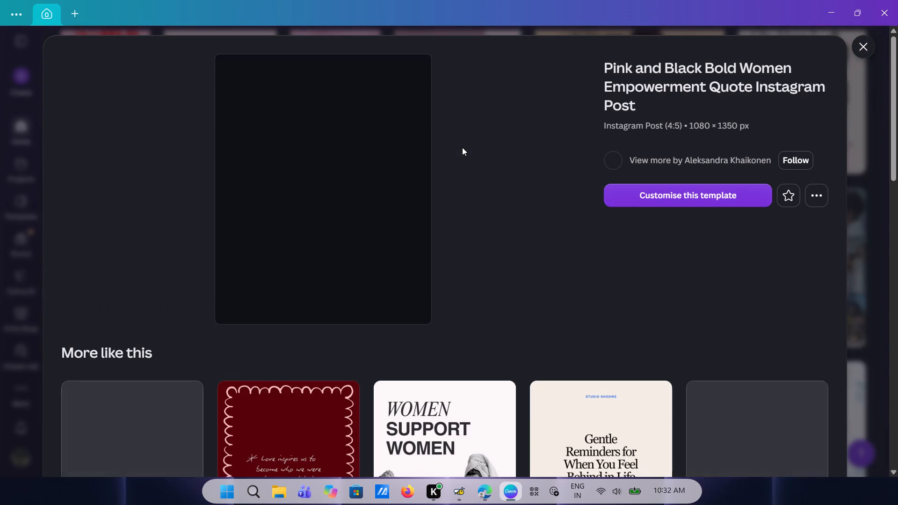
click(668, 203)
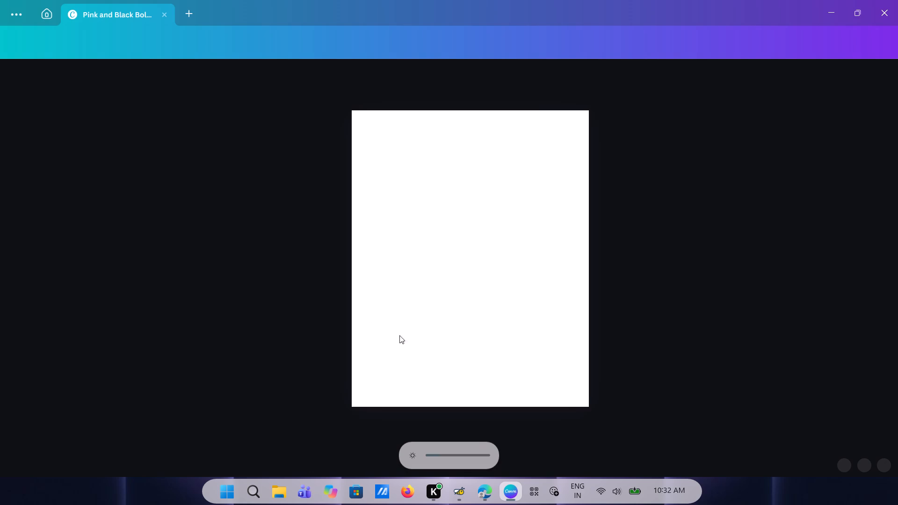
click(452, 271)
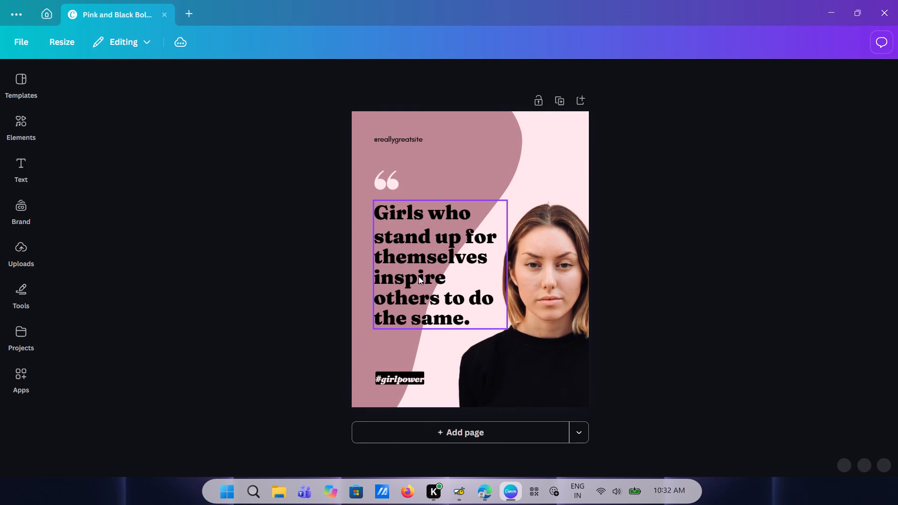
click(505, 310)
drag(406, 145, 391, 141)
click(391, 141)
key(BackSpace)
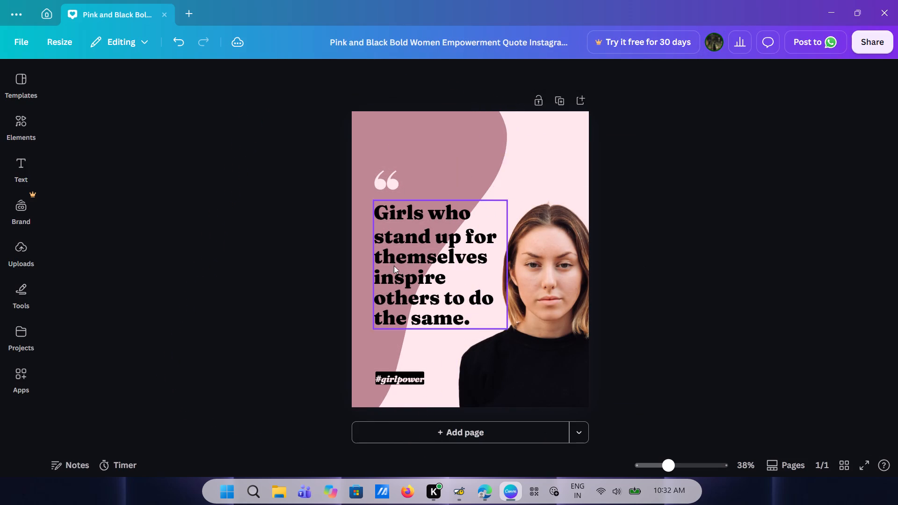
click(386, 373)
key(BackSpace)
Move the woman's cut-out photo from the page's right edge inward so it partly overlaps the quote.
drag(587, 353, 507, 359)
click(397, 266)
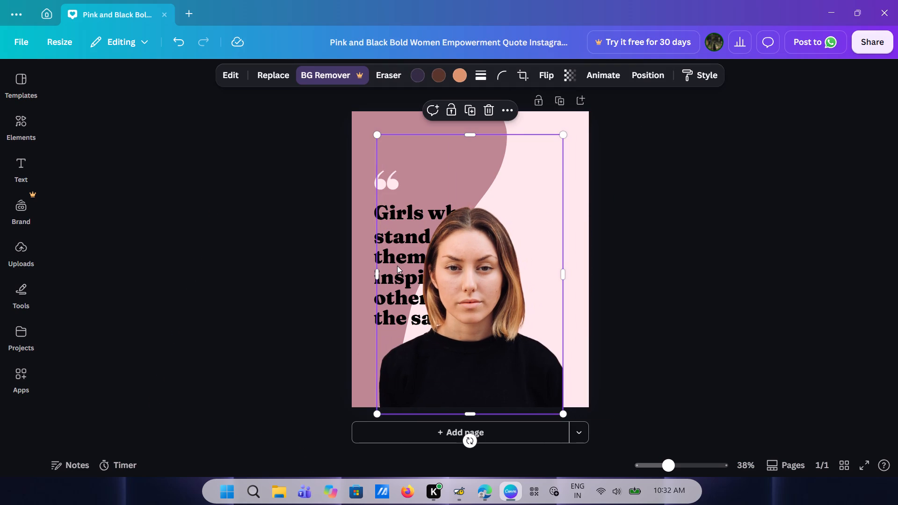
click(478, 281)
Select the "Girls who stand up for themselves inspire others to do the same." quote text box.
click(417, 234)
click(297, 246)
click(380, 224)
Shift the woman's photo aside and move the "Girls who stand up for themselves" quote to the top of the page.
drag(418, 295, 467, 289)
click(387, 265)
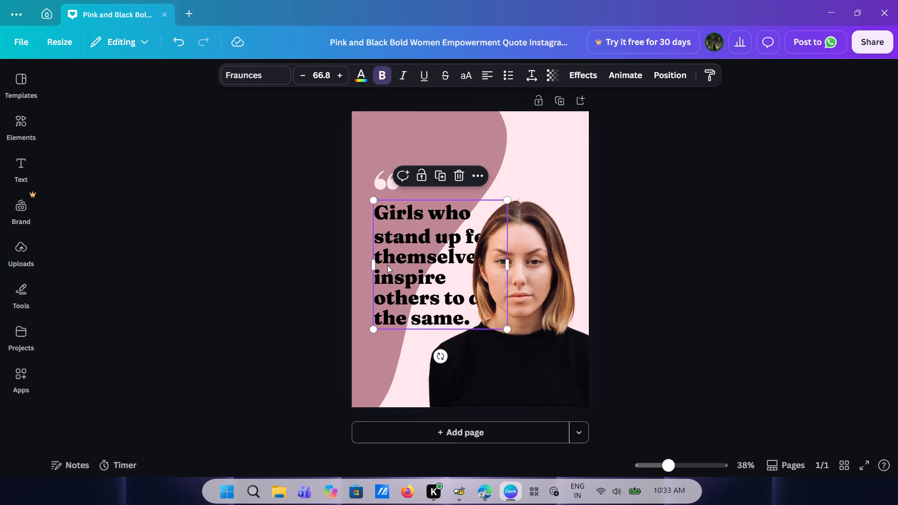
drag(387, 265, 388, 144)
Move the woman's photo down to the bottom centre of the page, below the quote text.
drag(510, 250, 469, 266)
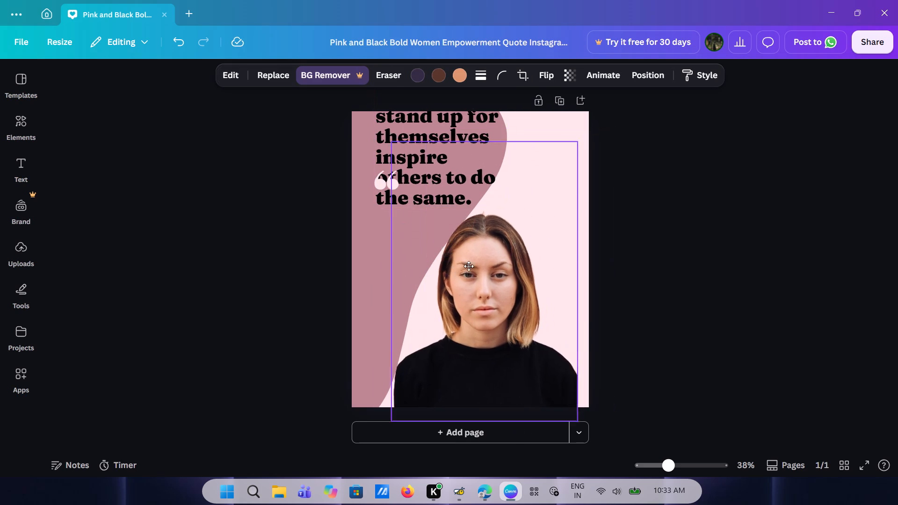
drag(469, 266, 455, 284)
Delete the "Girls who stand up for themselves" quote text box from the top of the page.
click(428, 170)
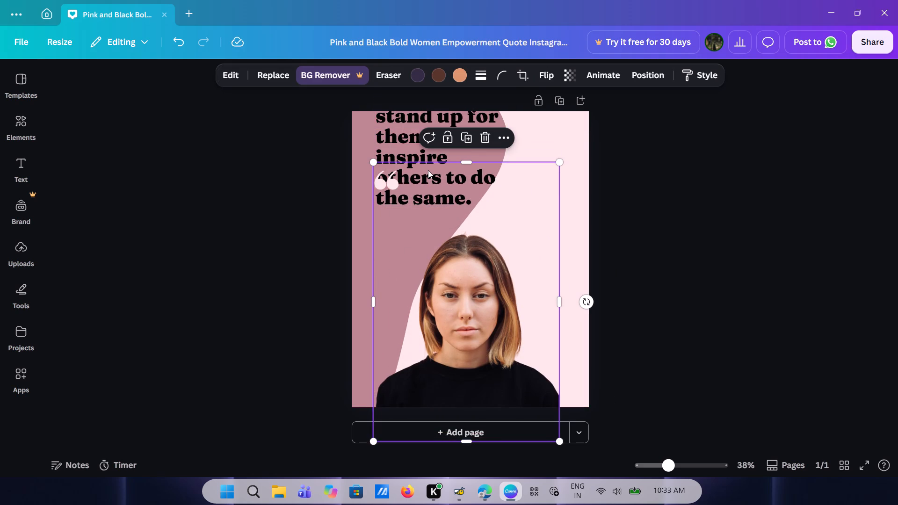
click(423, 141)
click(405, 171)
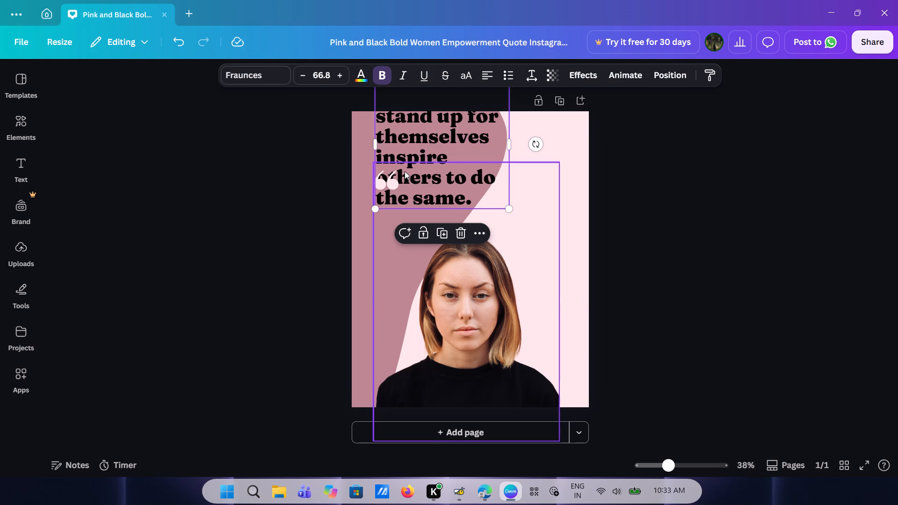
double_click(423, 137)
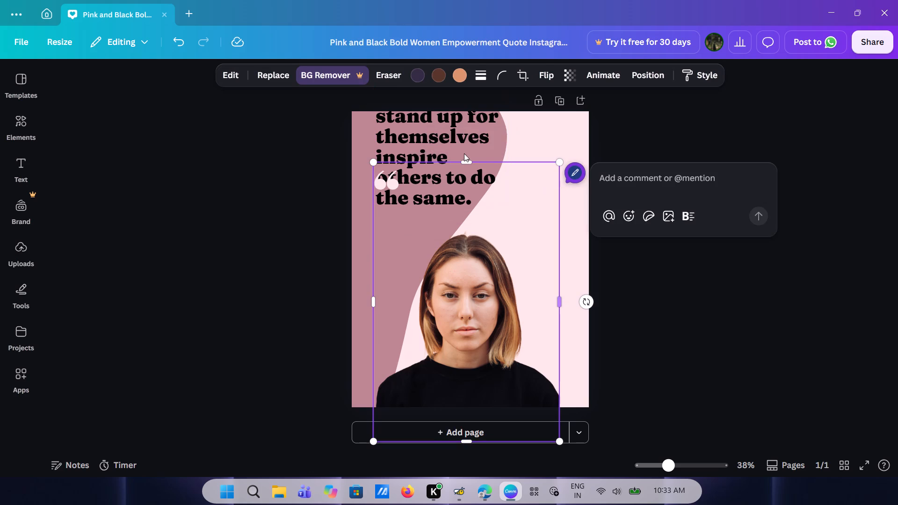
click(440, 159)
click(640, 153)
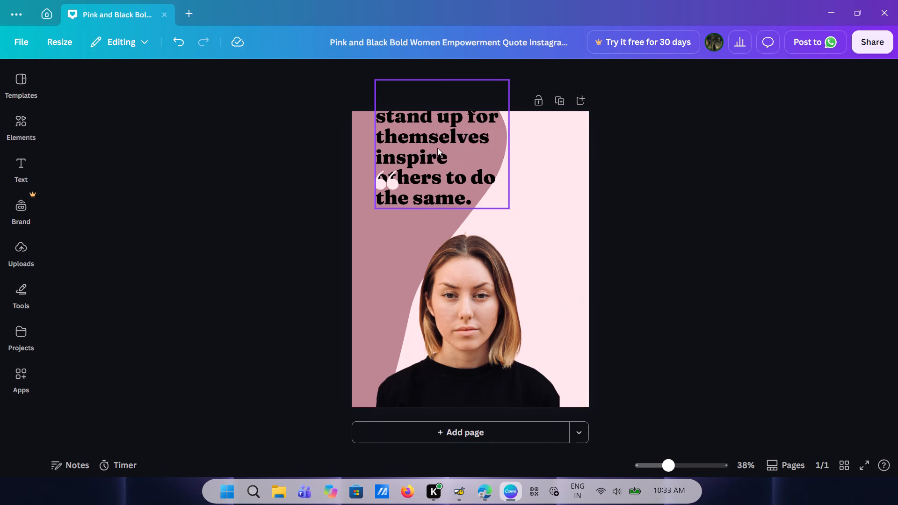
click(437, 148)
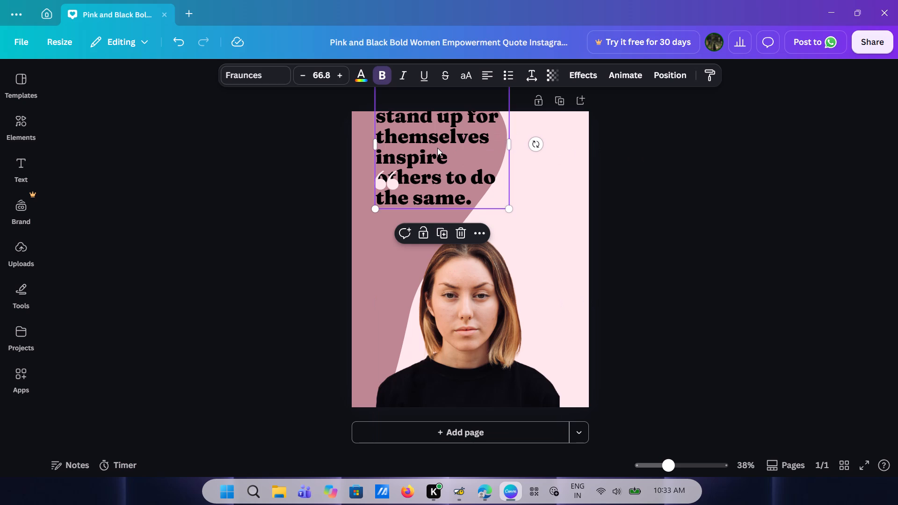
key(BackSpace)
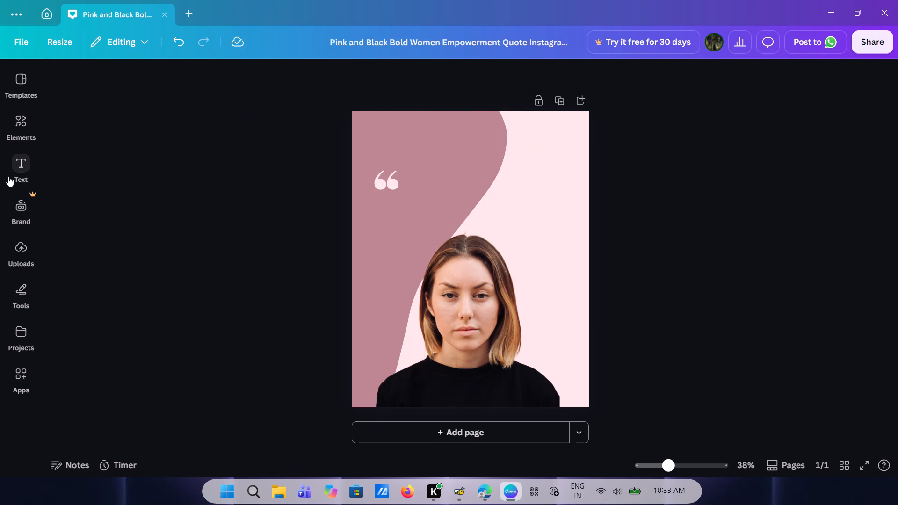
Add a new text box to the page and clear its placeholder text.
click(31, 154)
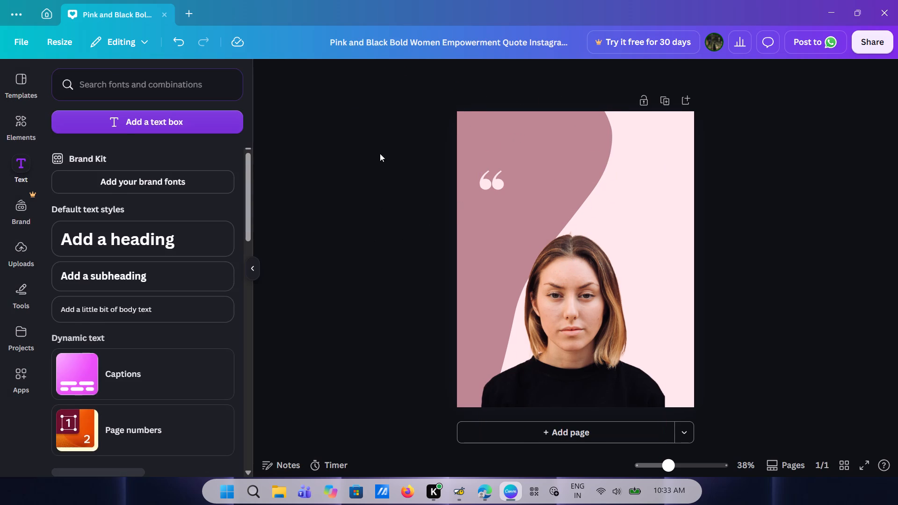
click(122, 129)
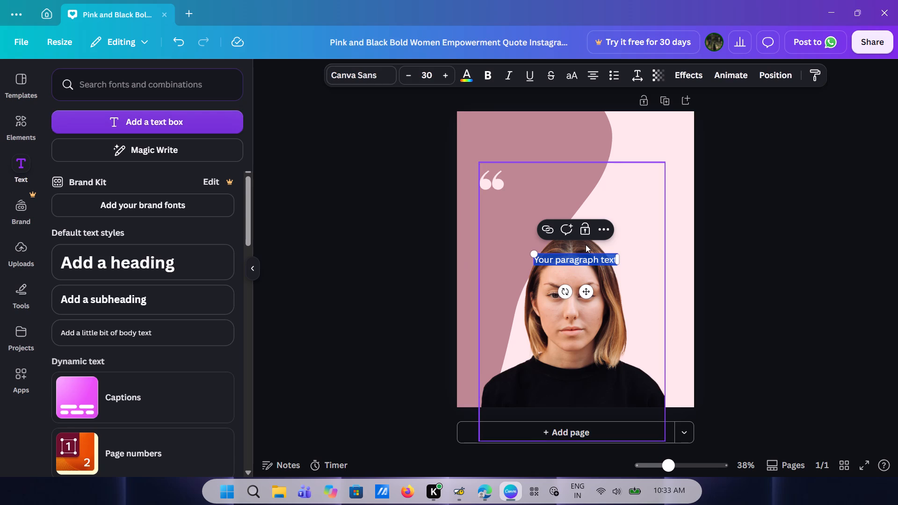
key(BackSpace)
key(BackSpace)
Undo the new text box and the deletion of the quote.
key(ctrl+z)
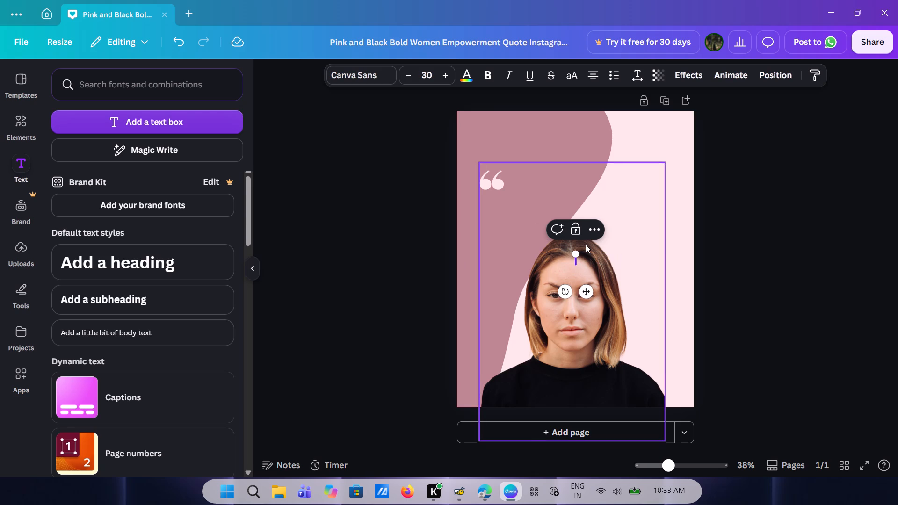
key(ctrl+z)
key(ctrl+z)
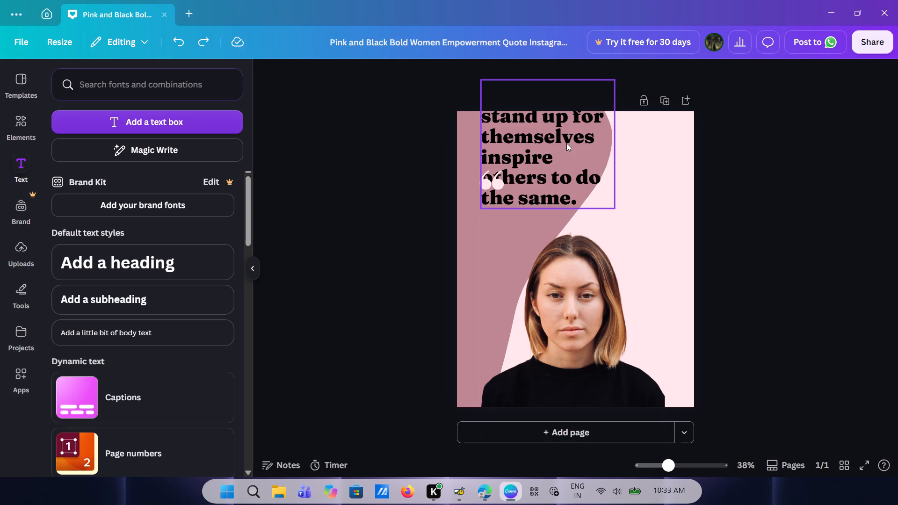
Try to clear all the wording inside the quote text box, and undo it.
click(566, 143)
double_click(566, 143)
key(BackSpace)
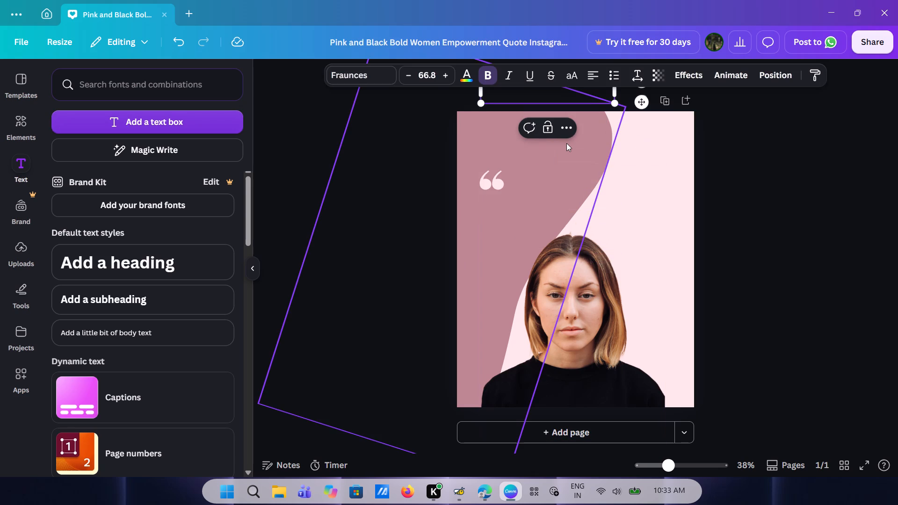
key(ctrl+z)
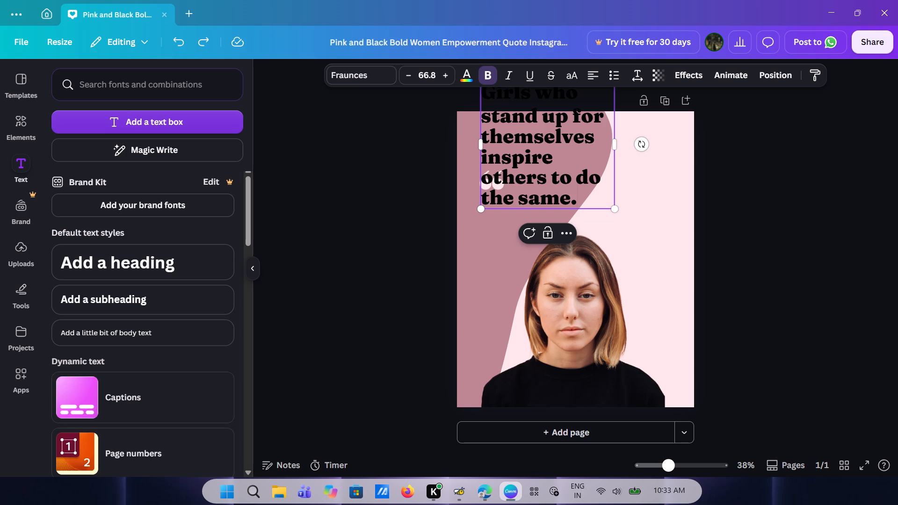
Erase the end of the quote, leaving only "Girls who stand up for themselves i".
key(plus)
key(BackSpace)
key(BackSpace)
key(BackSpace)
key(BackSpace)
key(BackSpace)
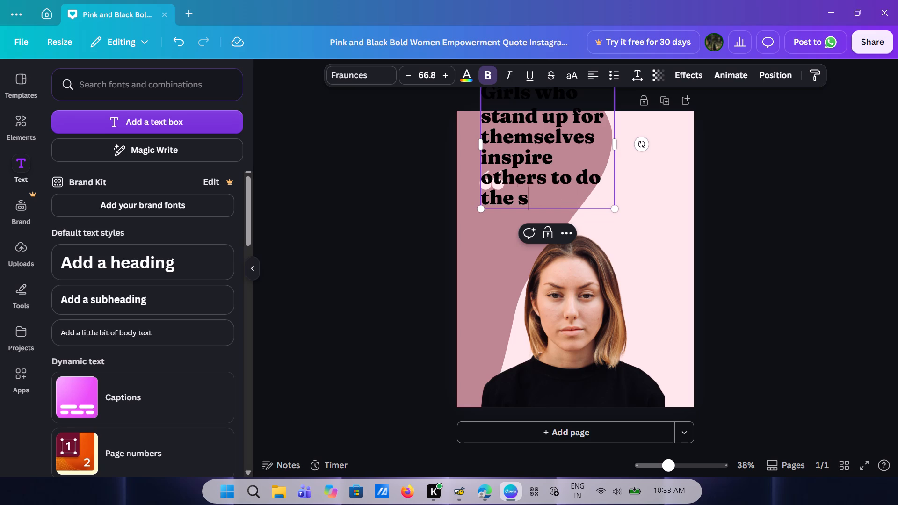
key(BackSpace)
key(BackSpace)
key(BackSpace)
key(BackSpace)
key(BackSpace)
key(BackSpace)
key(BackSpace)
key(BackSpace)
key(BackSpace)
key(BackSpace)
key(BackSpace)
key(BackSpace)
key(BackSpace)
key(BackSpace)
key(BackSpace)
key(BackSpace)
key(BackSpace)
key(BackSpace)
key(BackSpace)
key(BackSpace)
key(BackSpace)
key(BackSpace)
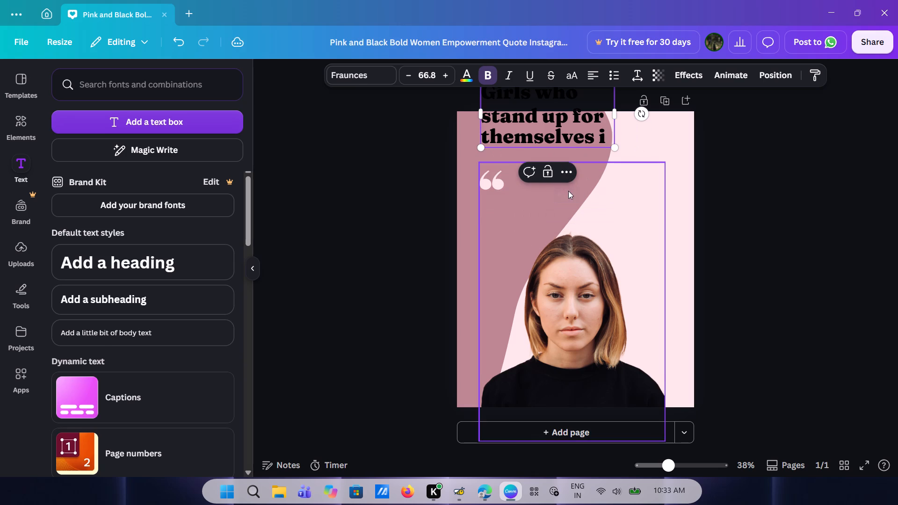
Move the shortened quote down so it sits fully on the page, just above the woman's head.
drag(576, 121, 579, 139)
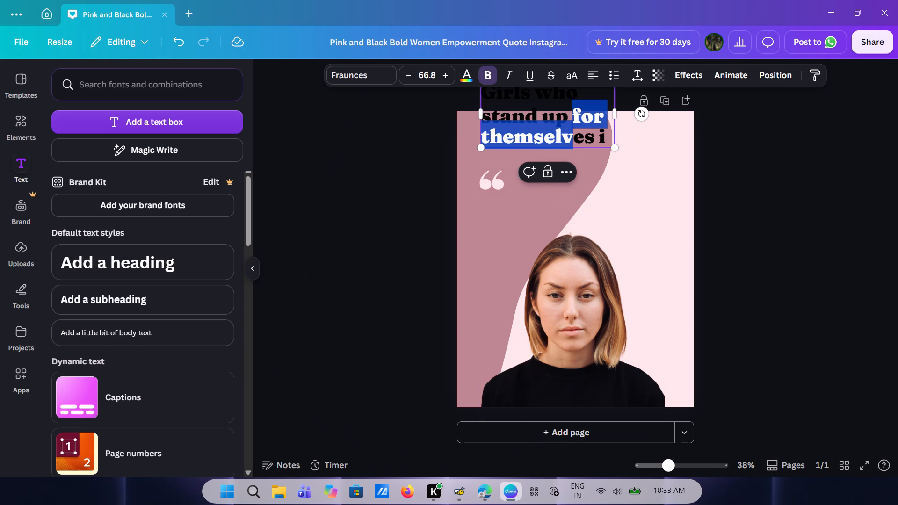
drag(579, 139, 586, 147)
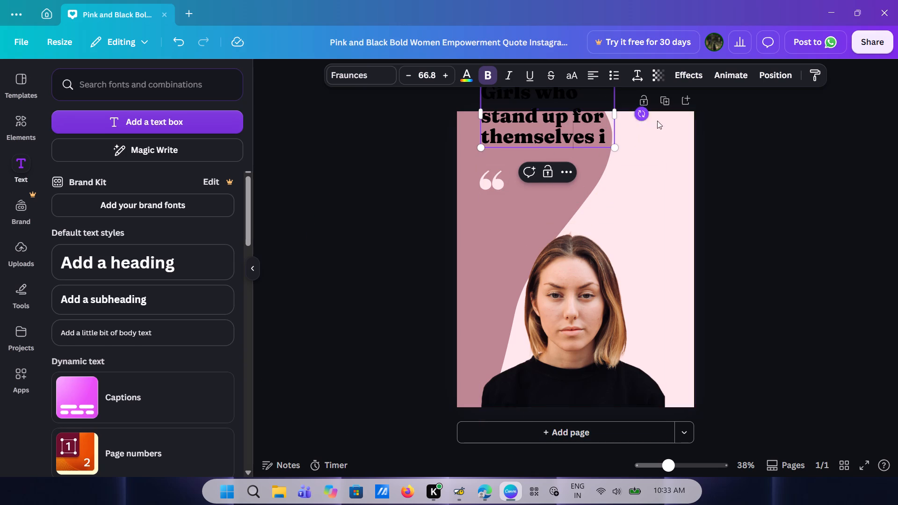
click(748, 151)
drag(560, 144, 570, 246)
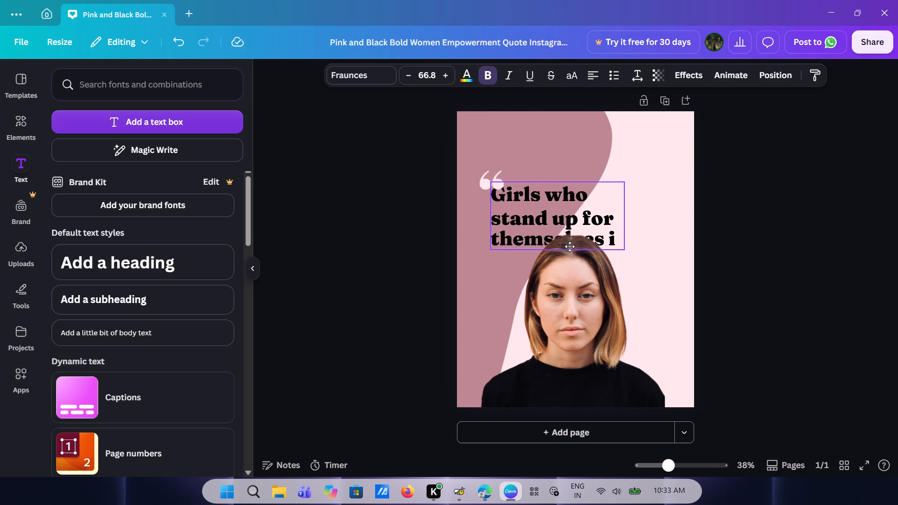
drag(570, 246, 578, 199)
Erase all the remaining wording of the quote, keeping its text box open for editing.
click(617, 191)
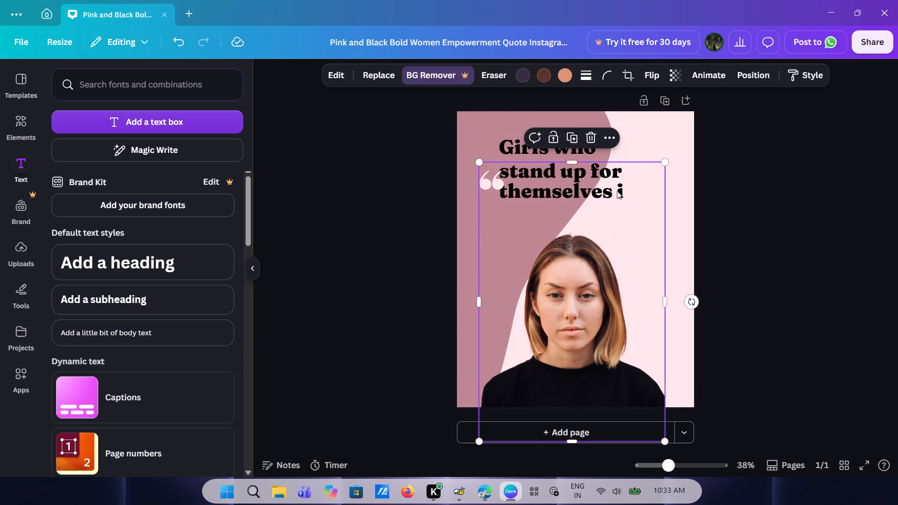
click(624, 199)
click(547, 143)
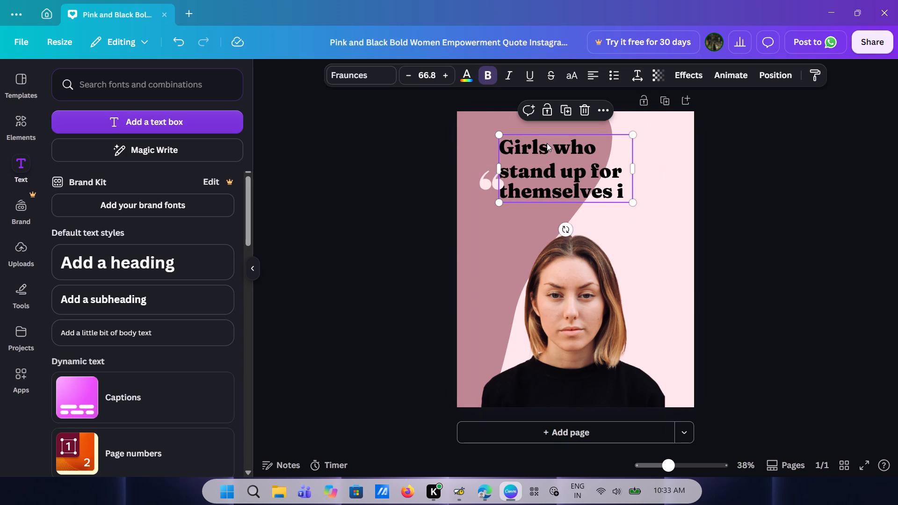
click(603, 159)
key(BackSpace)
key(BackSpace)
key(BackSpace)
key(BackSpace)
key(BackSpace)
key(BackSpace)
key(BackSpace)
key(BackSpace)
key(BackSpace)
key(BackSpace)
key(BackSpace)
key(BackSpace)
key(BackSpace)
key(BackSpace)
key(BackSpace)
key(BackSpace)
key(BackSpace)
key(BackSpace)
key(BackSpace)
key(BackSpace)
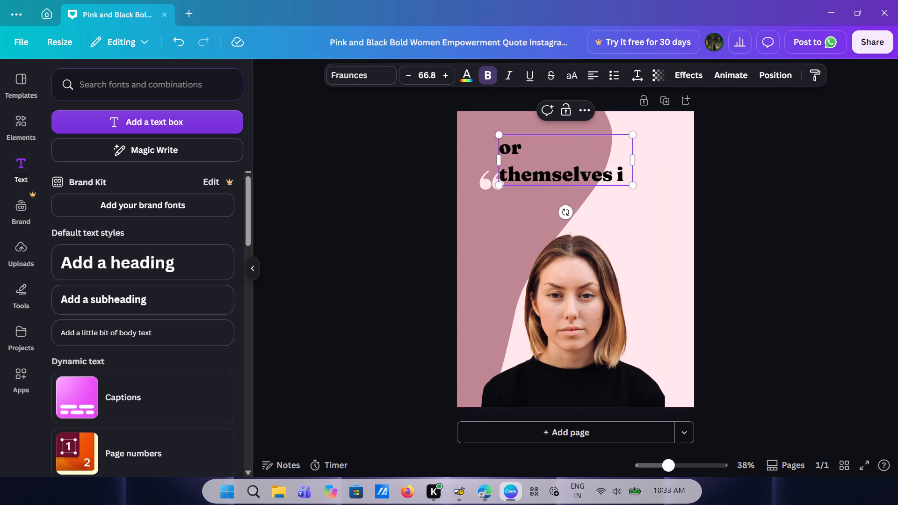
click(626, 164)
key(BackSpace)
key(BackSpace)
key(BackSpace)
key(BackSpace)
key(BackSpace)
key(BackSpace)
key(BackSpace)
key(BackSpace)
key(BackSpace)
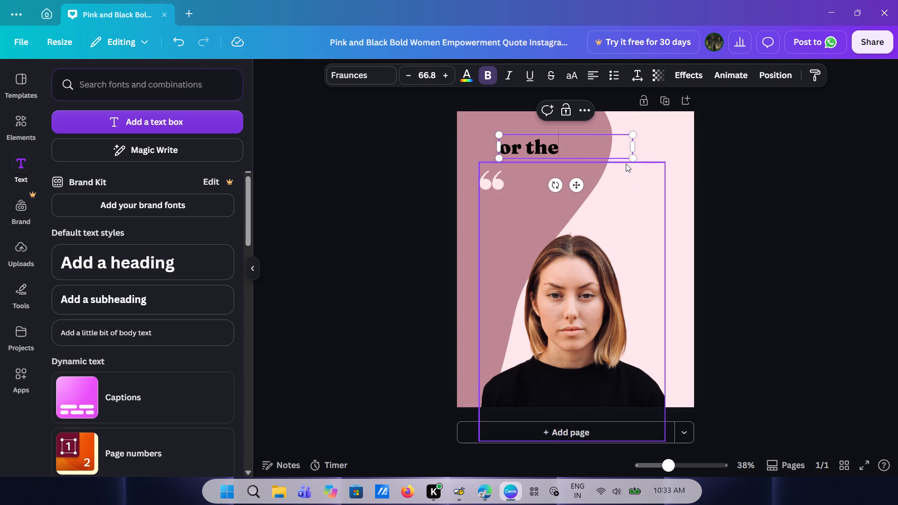
key(BackSpace)
key(BackSpace)
key(BackSpace)
key(BackSpace)
key(BackSpace)
key(BackSpace)
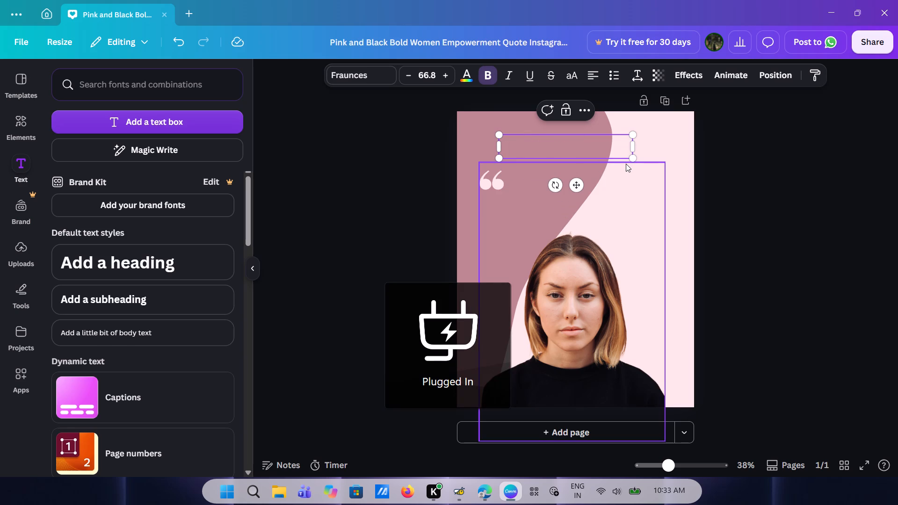
Enter "You're in the Learn Club" as the new text in the emptied quote box.
text(YOU)
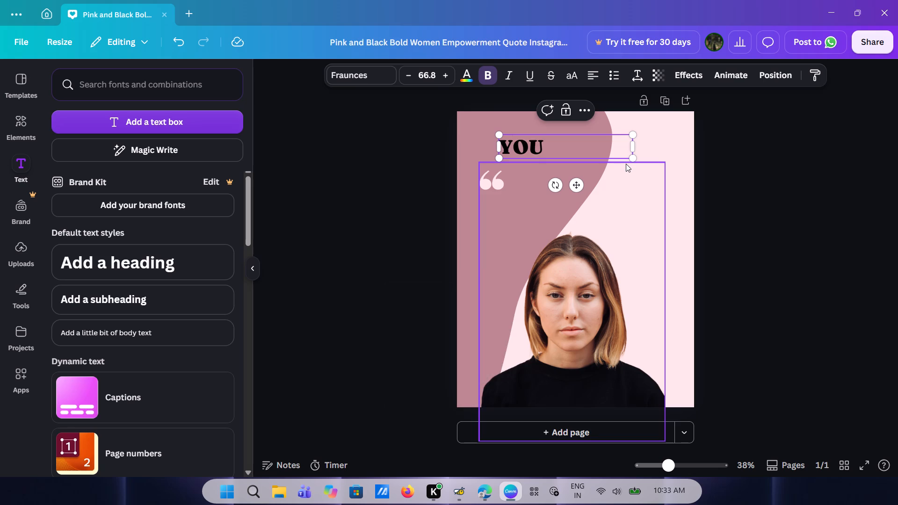
key(BackSpace)
key(BackSpace)
text(ou)
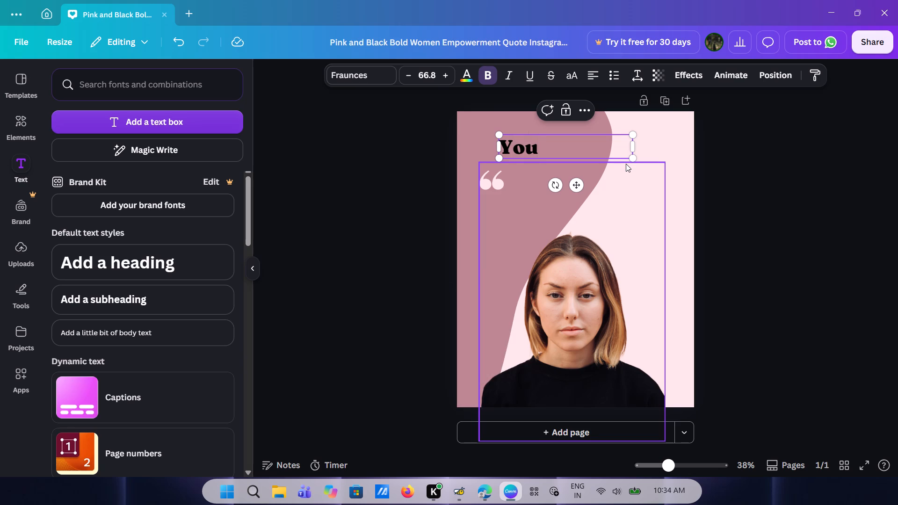
key(apostrophe)
key(r)
text(e I)
key(BackSpace)
text(in the)
key(space)
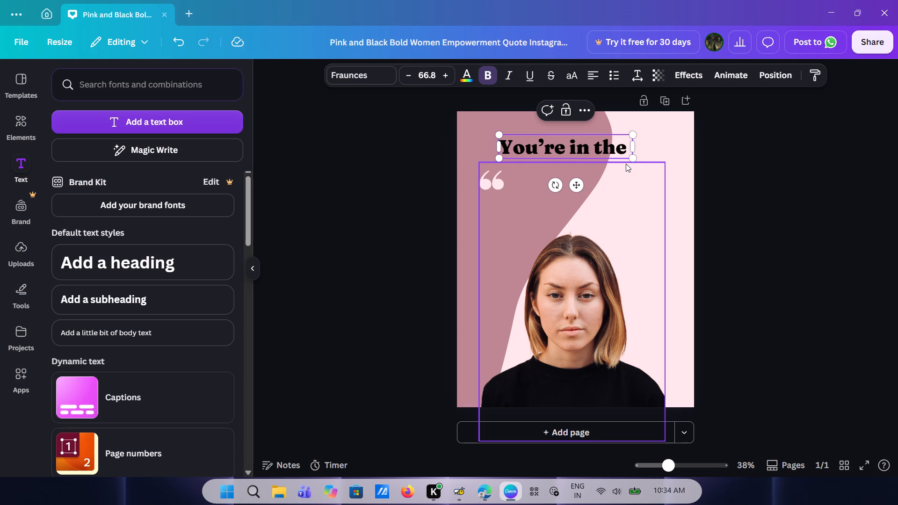
text(Learn)
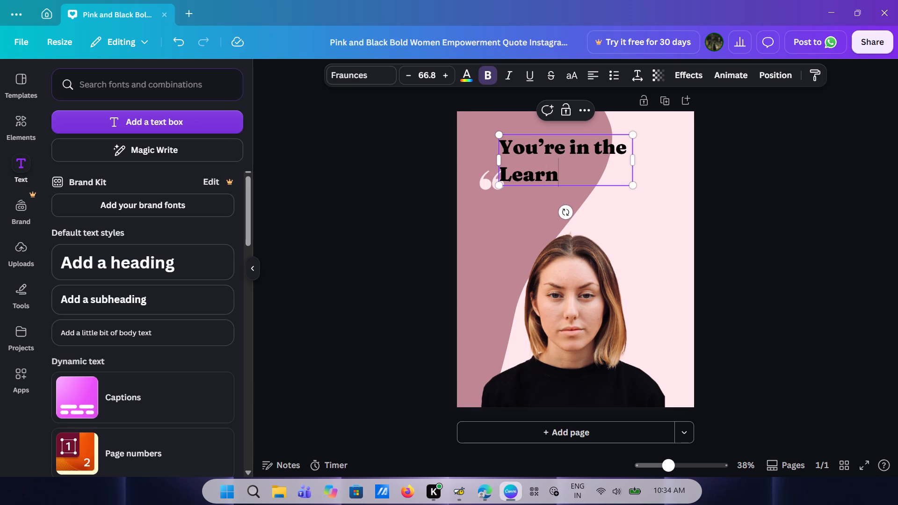
key(space)
text(Clud)
key(BackSpace)
key(h)
key(BackSpace)
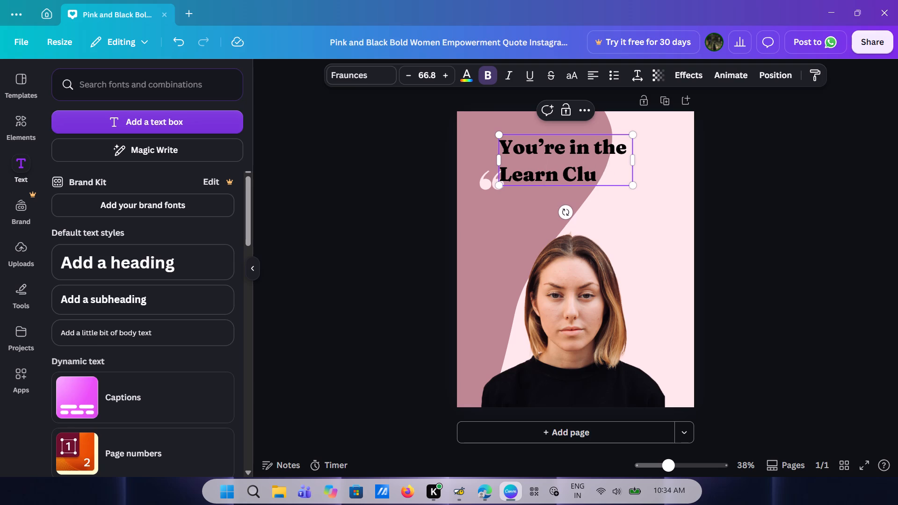
key(b)
Enlarge the "You're in the Learn Club" text to a font size of about 97.
drag(635, 186, 695, 210)
Delete the white quotation mark graphic beside the "You're in the Learn Club" text.
click(489, 194)
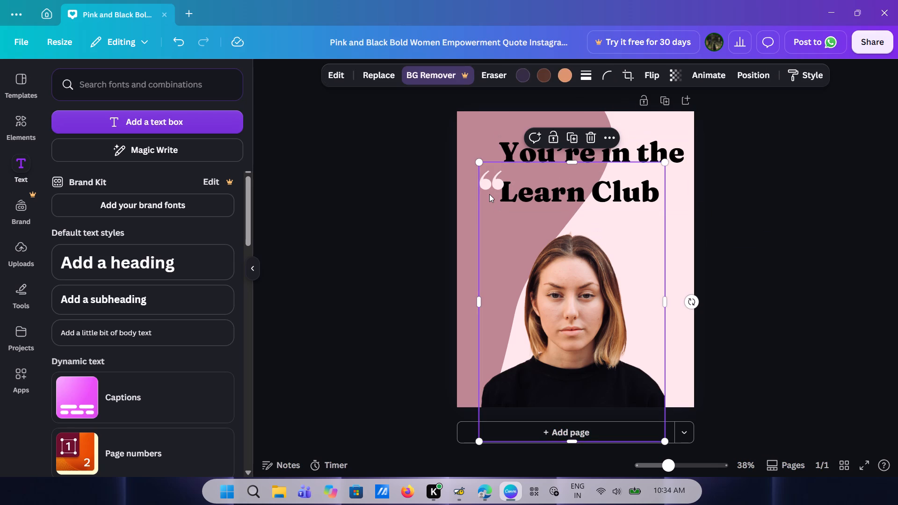
click(489, 181)
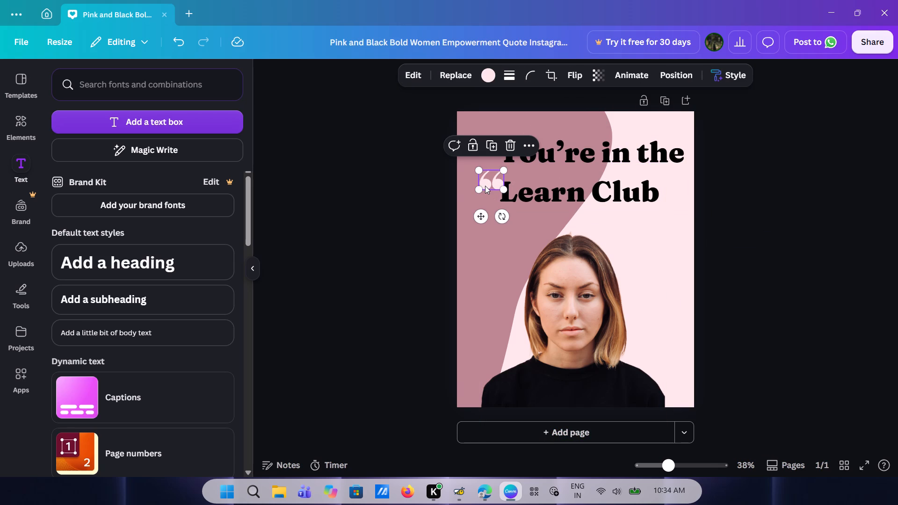
key(BackSpace)
Shift the "You're in the Learn Club" heading left so it sits roughly centred above the woman's photo.
click(561, 143)
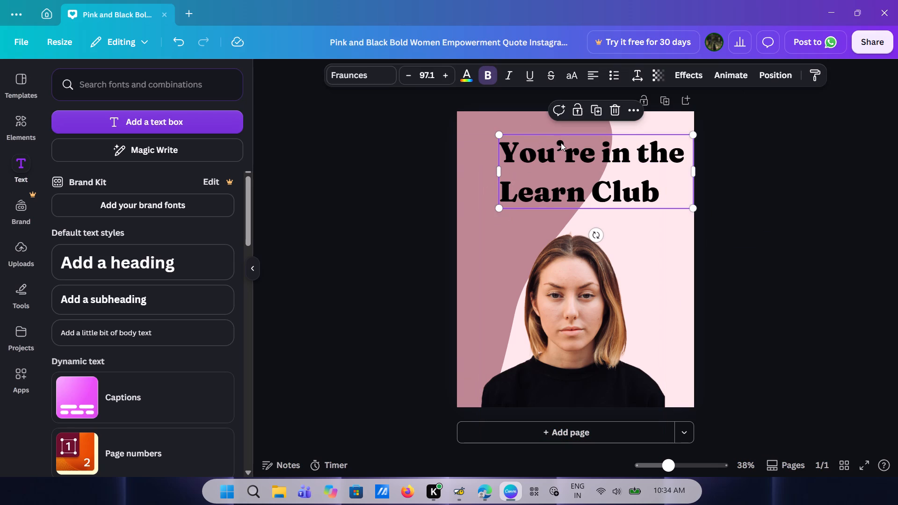
drag(561, 143, 535, 146)
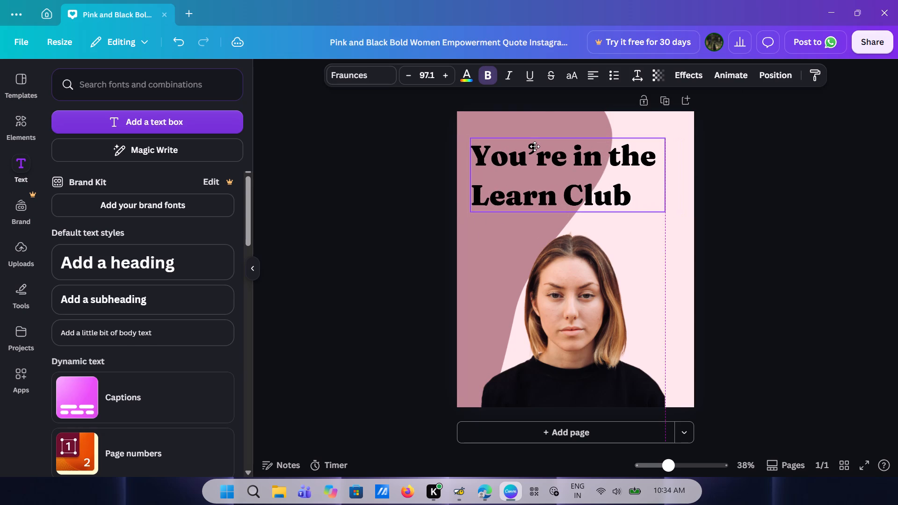
drag(535, 146, 536, 149)
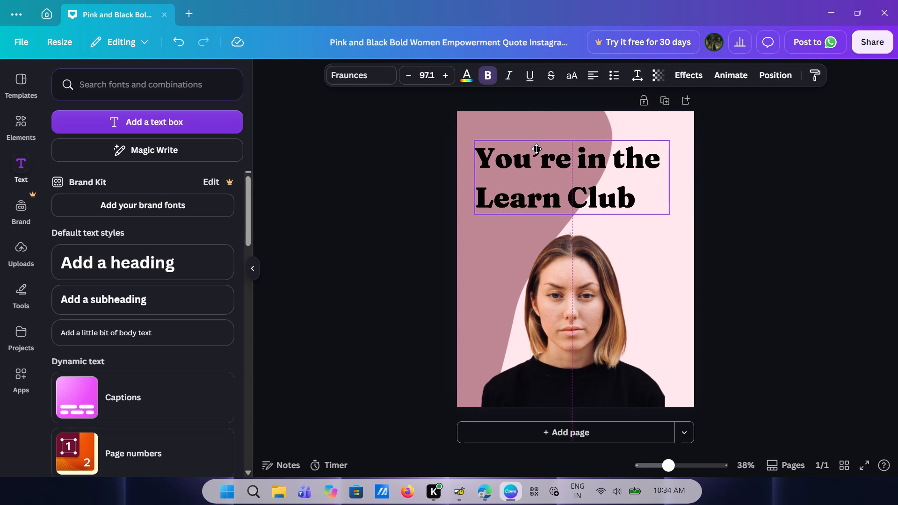
drag(536, 149, 535, 146)
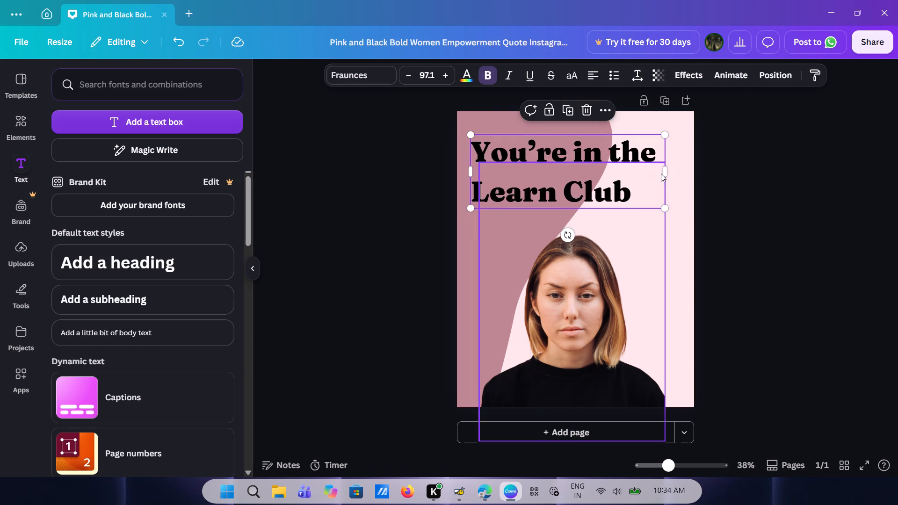
Enlarge the "You're in the Learn Club" heading to a font size of about 104.
double_click(665, 173)
click(616, 168)
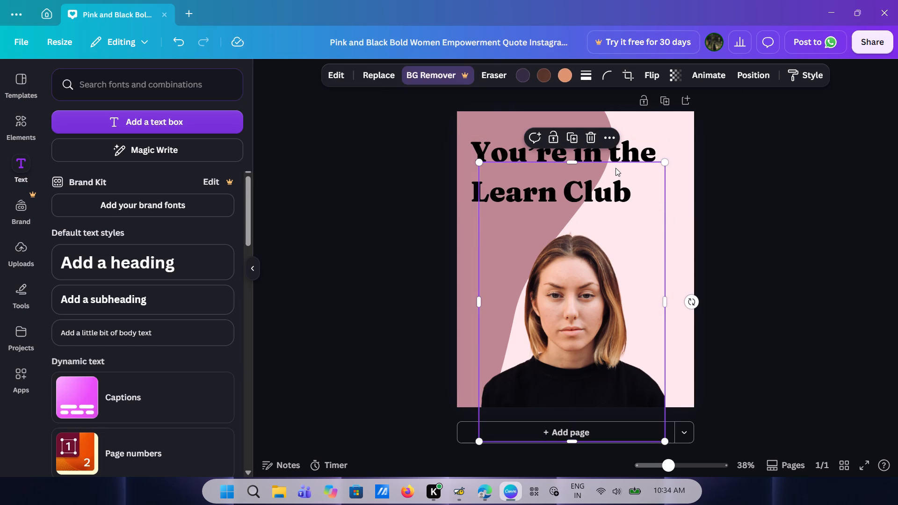
click(605, 183)
click(506, 162)
click(507, 148)
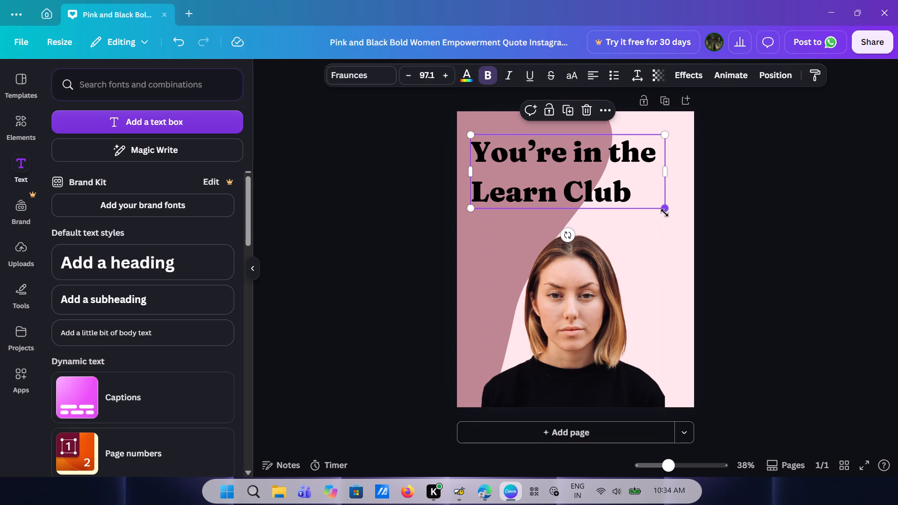
drag(665, 213, 685, 202)
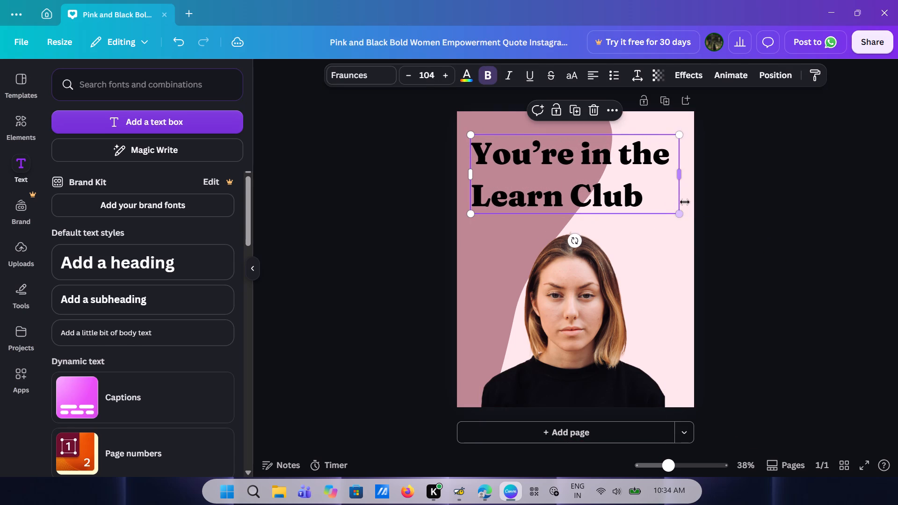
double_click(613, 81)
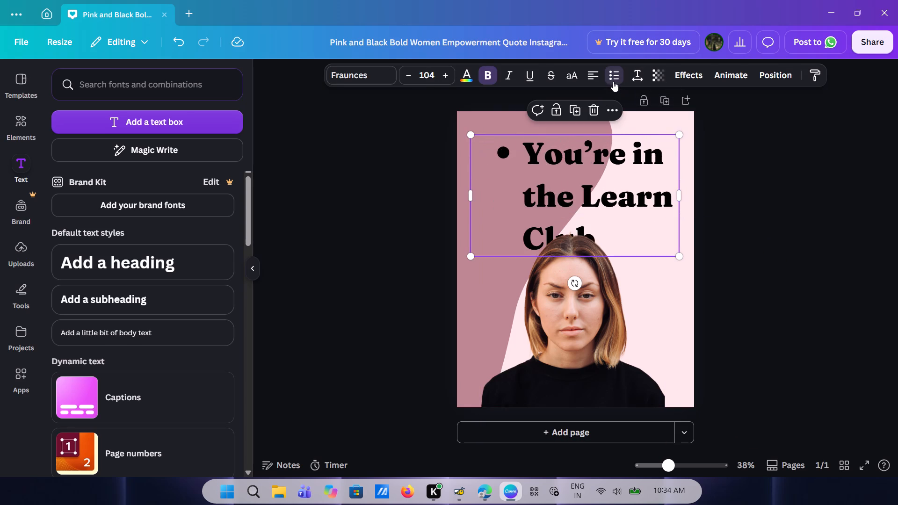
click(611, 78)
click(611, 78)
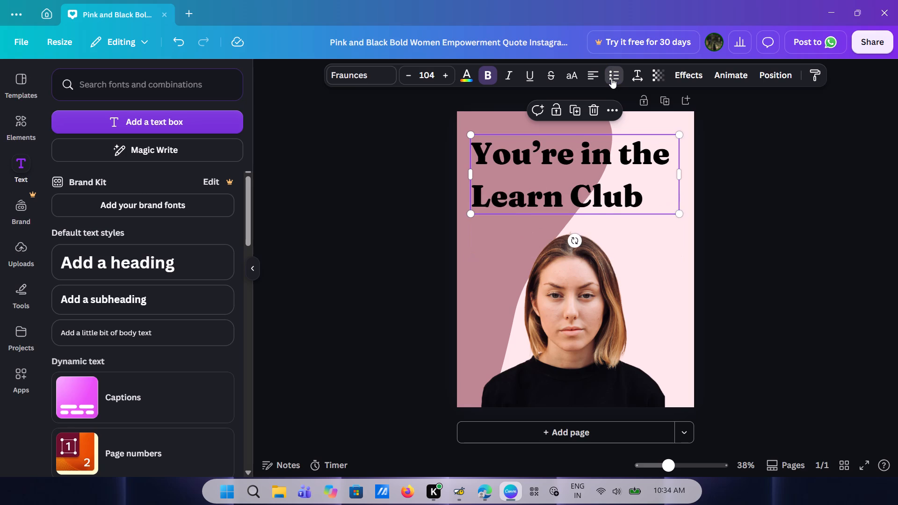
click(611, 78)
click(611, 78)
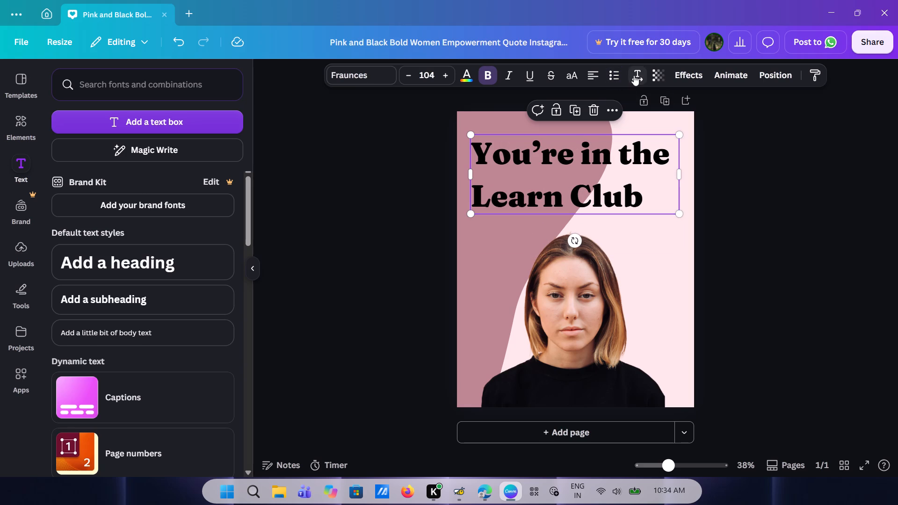
Tighten the line spacing of the "You're in the Learn Club" heading to 0.9, keeping its letter spacing at 0.
click(634, 75)
click(593, 128)
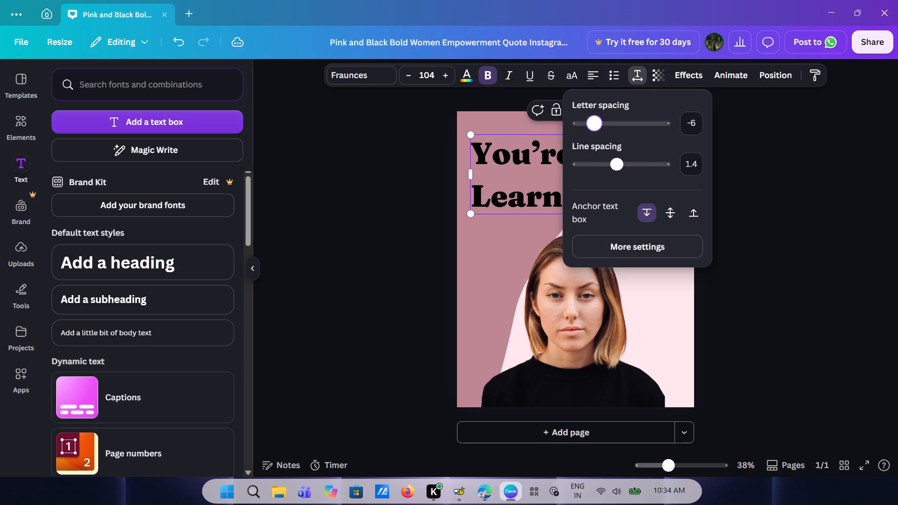
drag(621, 168, 602, 167)
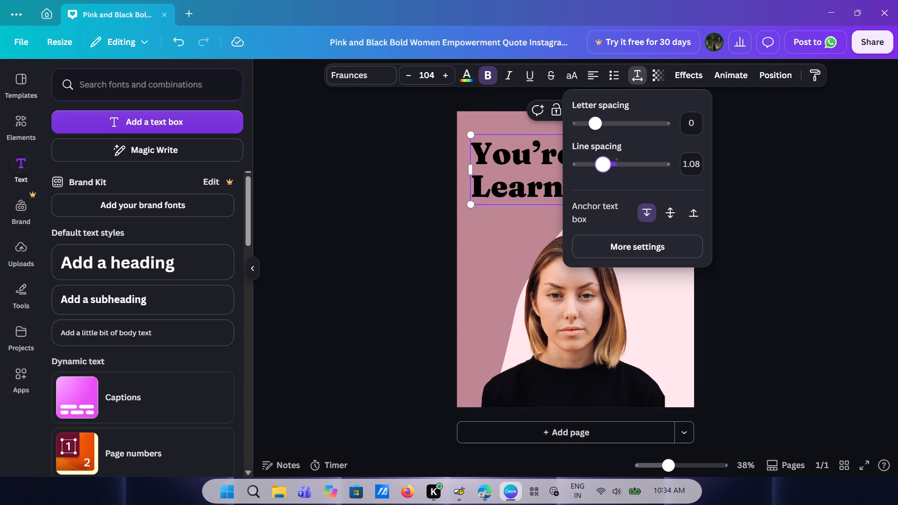
drag(602, 167, 602, 174)
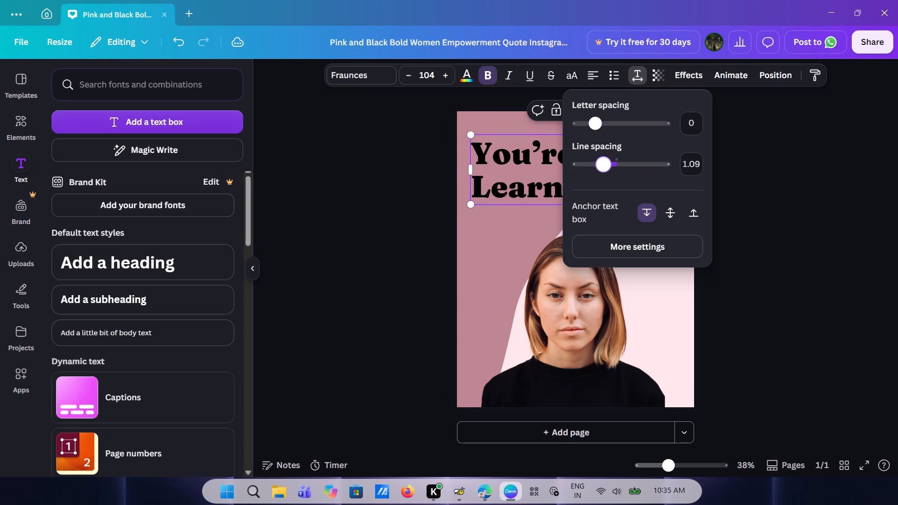
drag(602, 174, 597, 175)
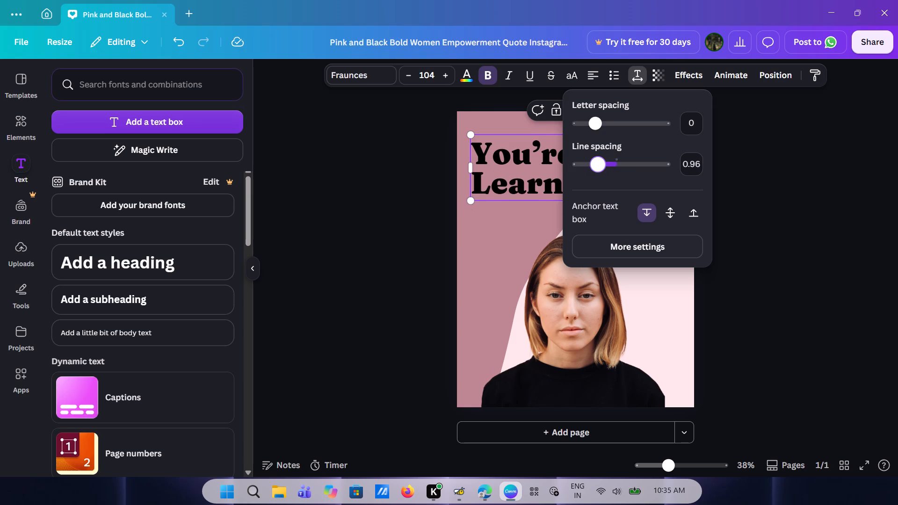
drag(597, 175, 594, 178)
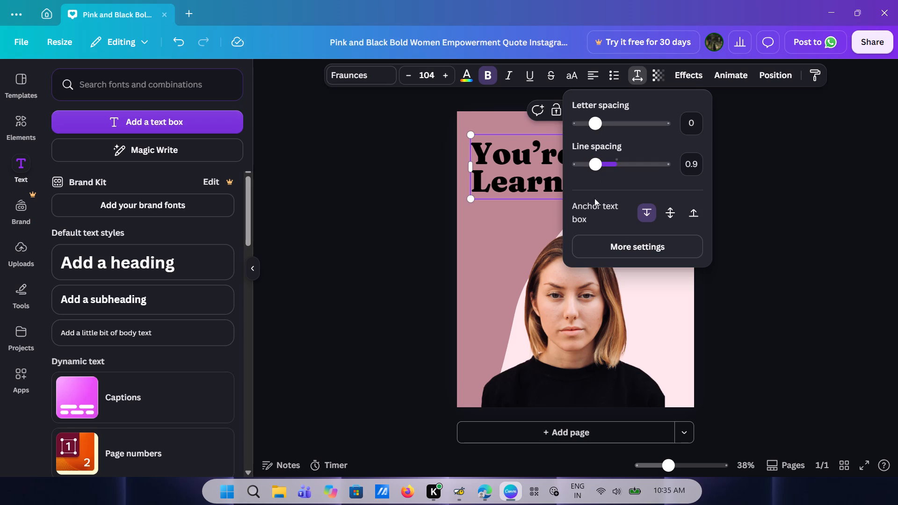
click(770, 176)
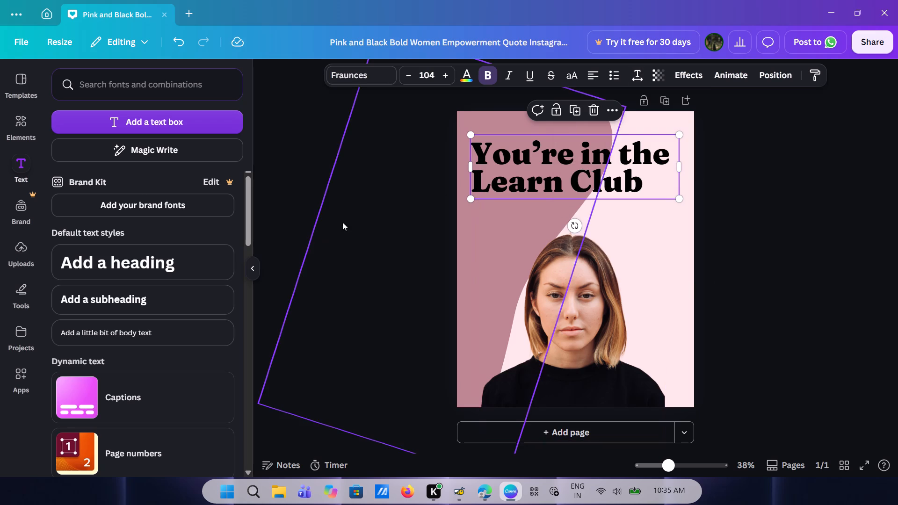
Centre-align the two lines of the "You're in the Learn Club" heading.
click(589, 74)
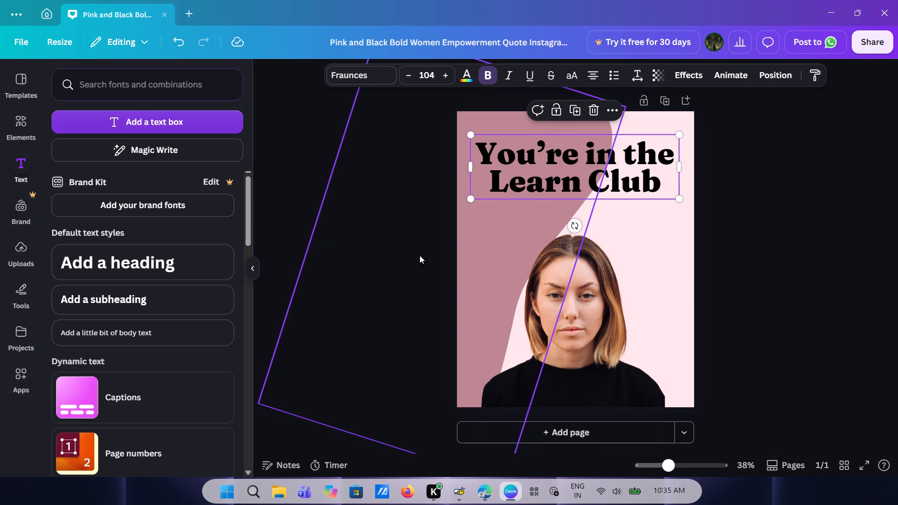
click(387, 264)
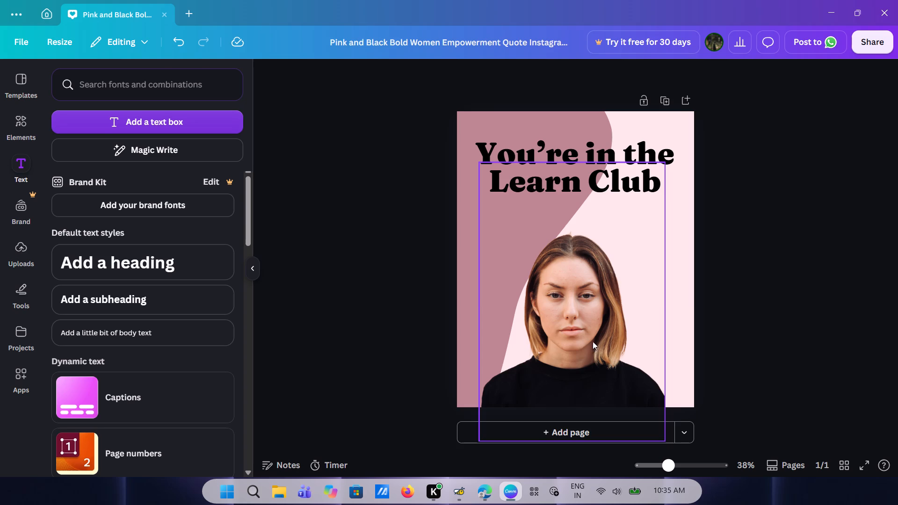
Move the woman's photo up until its bottom edge meets the bottom of the page, just under the heading.
click(582, 350)
drag(582, 350, 581, 318)
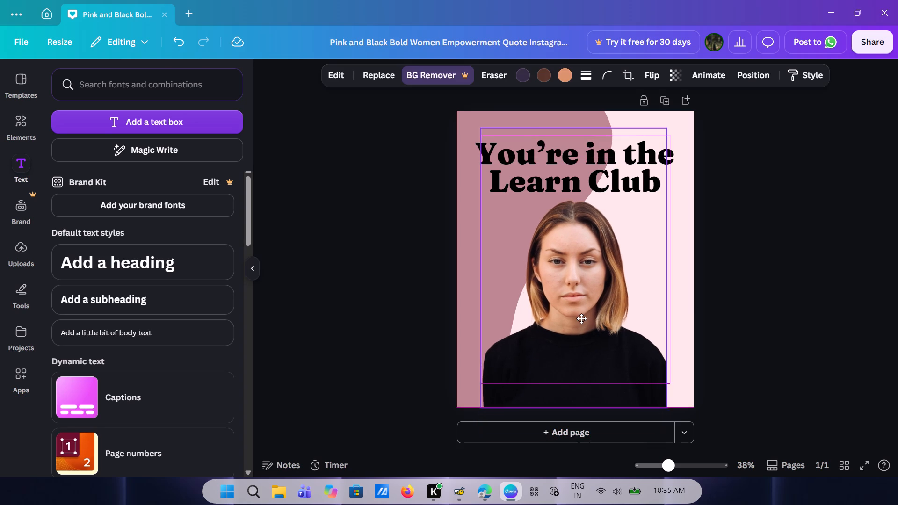
drag(581, 318, 581, 318)
click(577, 303)
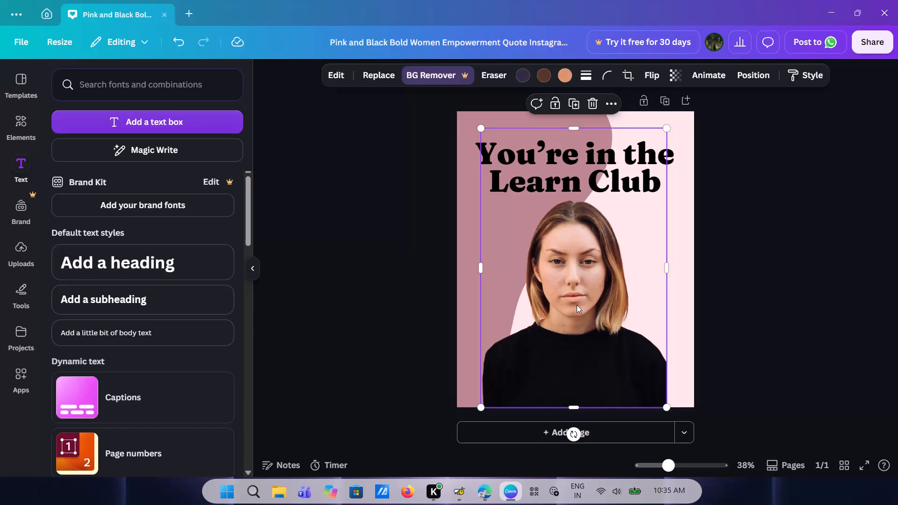
Lower the "You're in the Learn Club" heading so its second line tucks slightly behind the top of the woman's head.
click(585, 188)
click(546, 179)
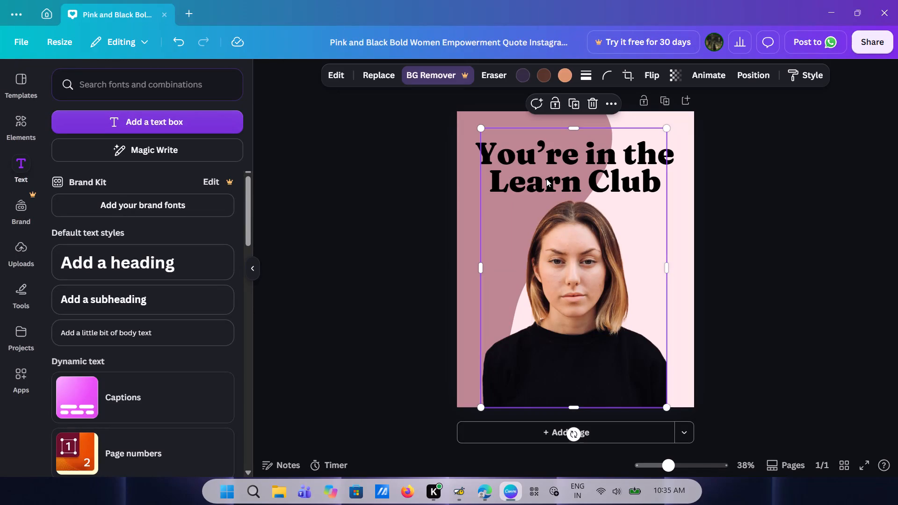
click(546, 179)
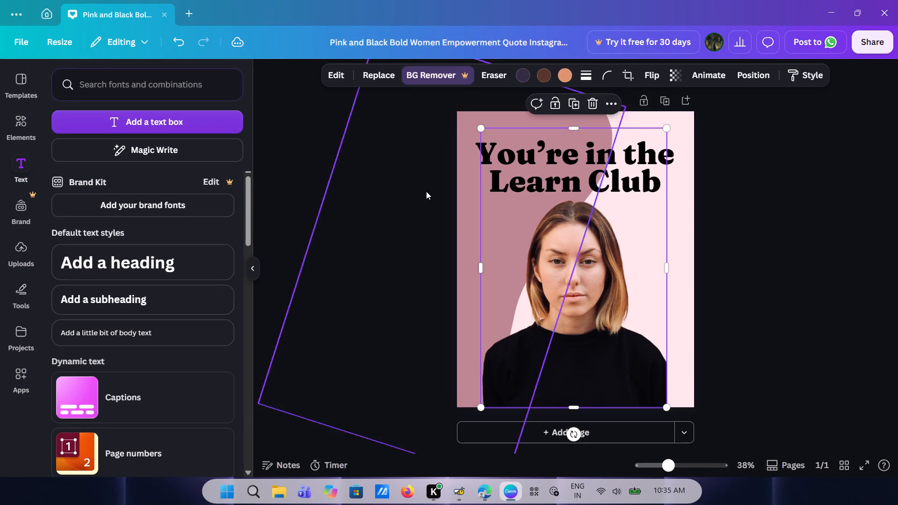
click(426, 191)
click(489, 173)
click(432, 197)
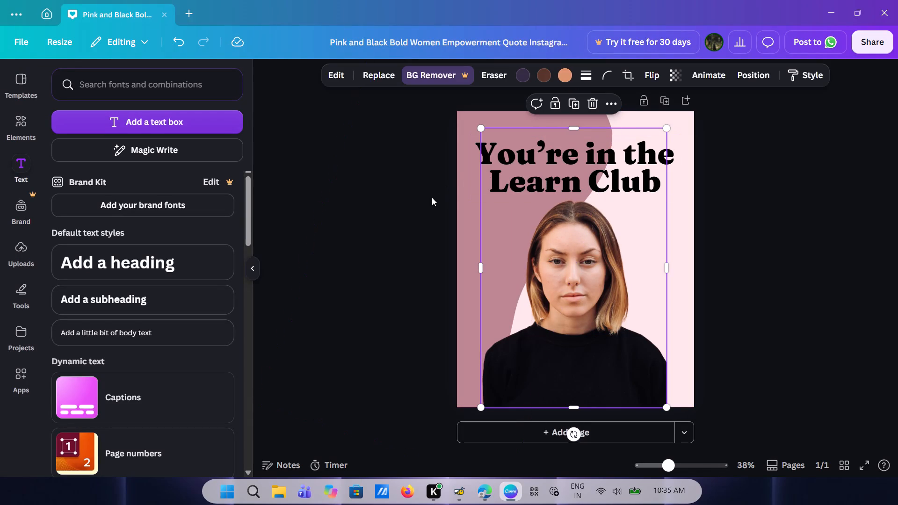
click(478, 153)
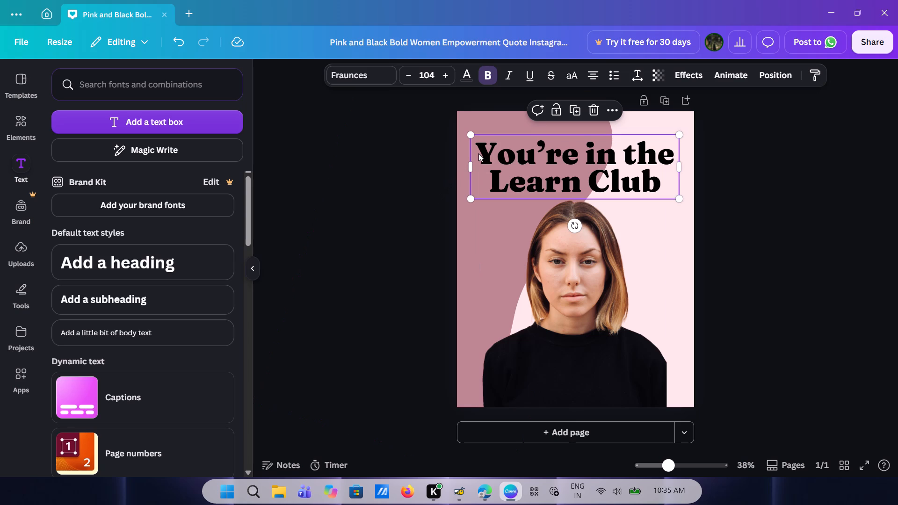
drag(478, 153, 475, 166)
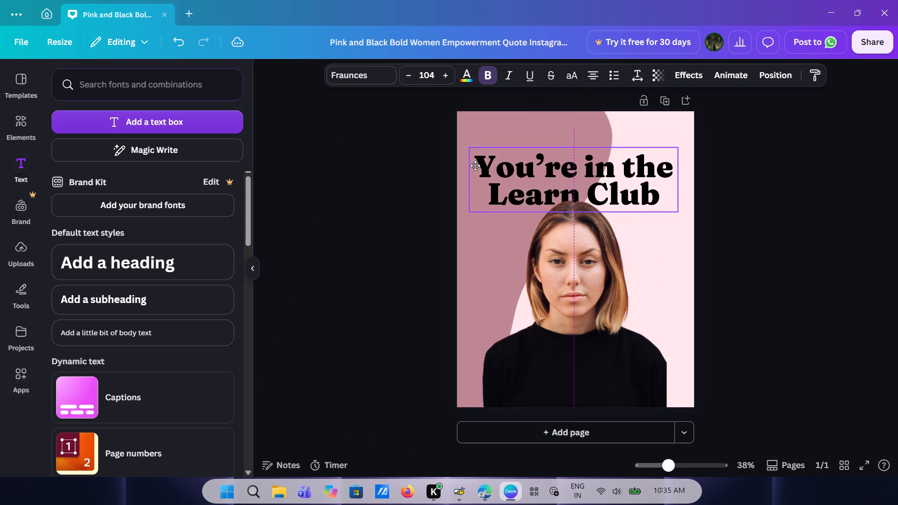
drag(475, 166, 476, 162)
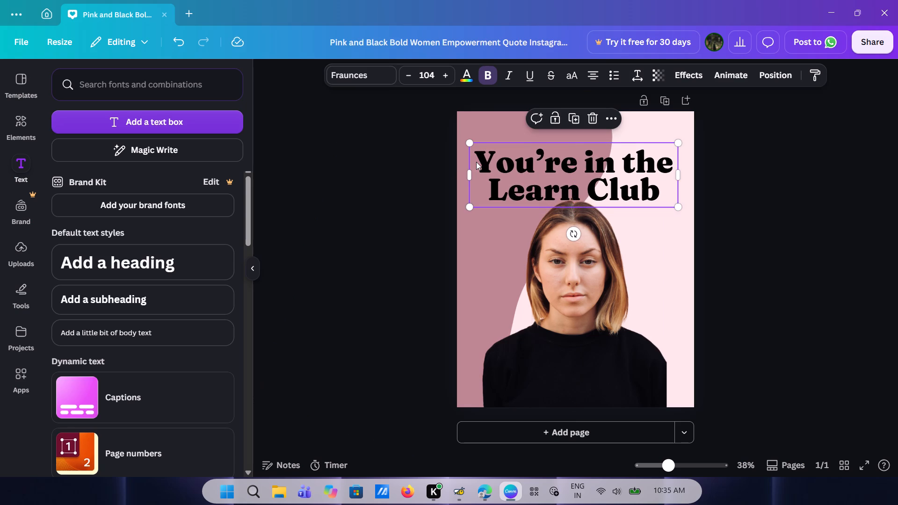
click(471, 188)
click(367, 229)
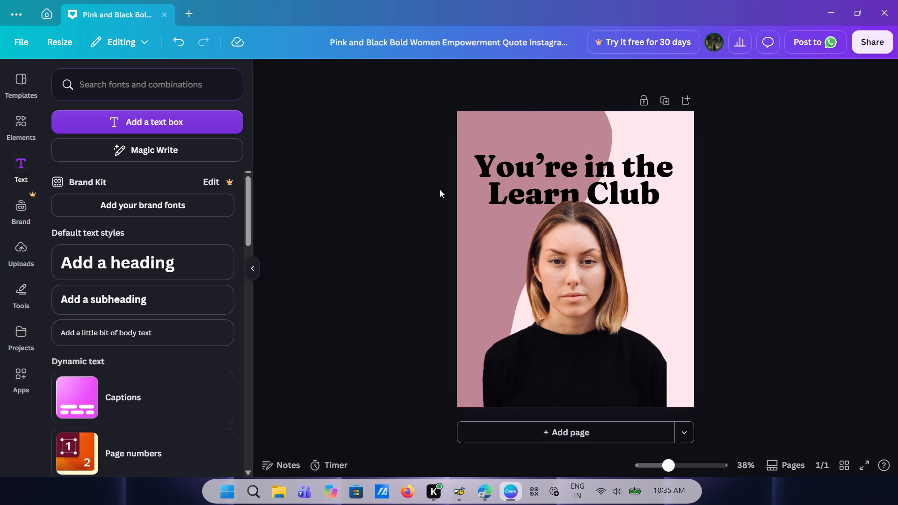
click(381, 226)
Add a new text box and replace its placeholder with "IF YOU'RE SEEING THIS".
click(179, 120)
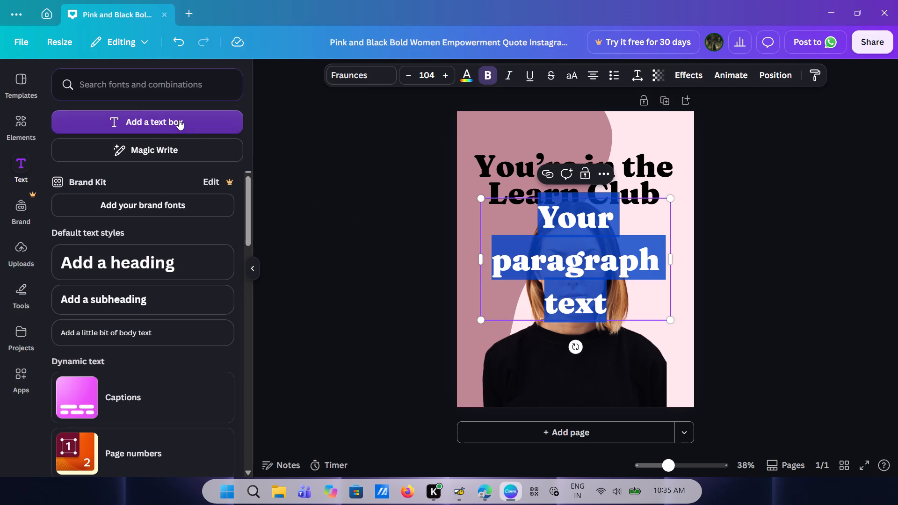
key(BackSpace)
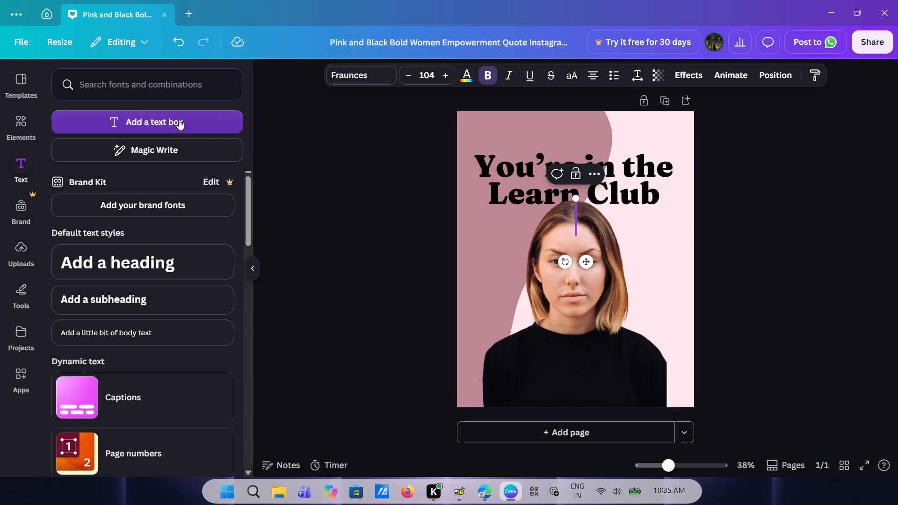
key(shift+i)
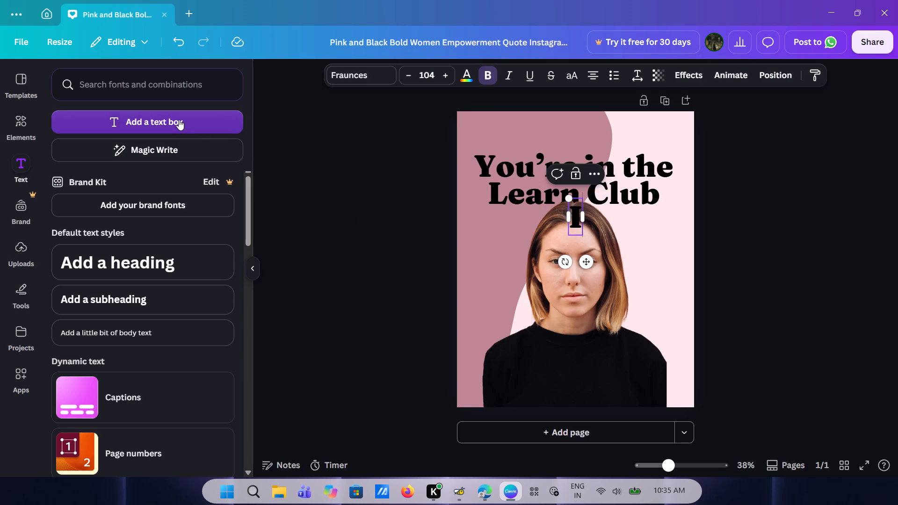
text(F YOU)
key(apostrophe)
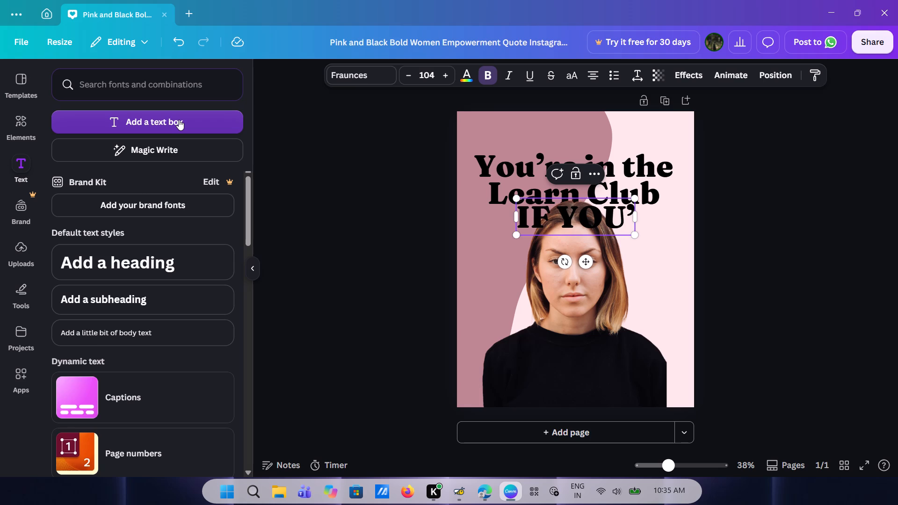
key(shift+r)
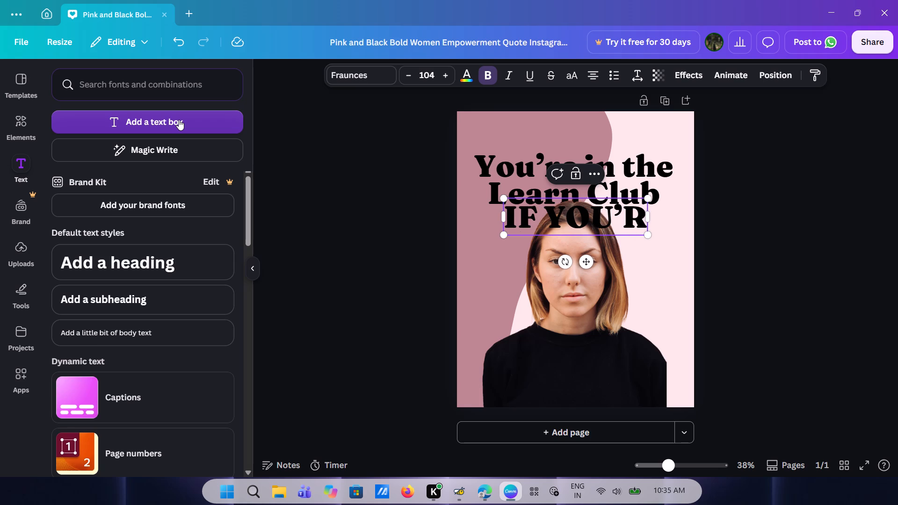
key(shift+e)
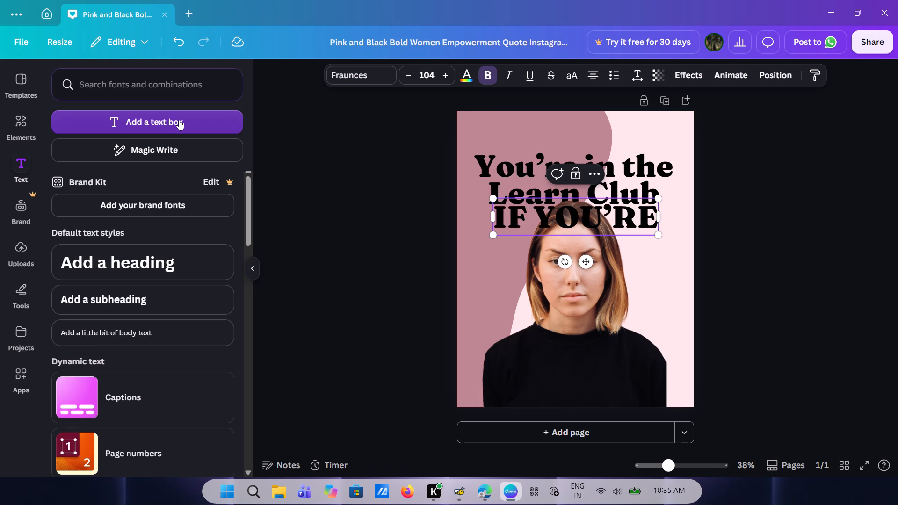
key(space)
text(SE)
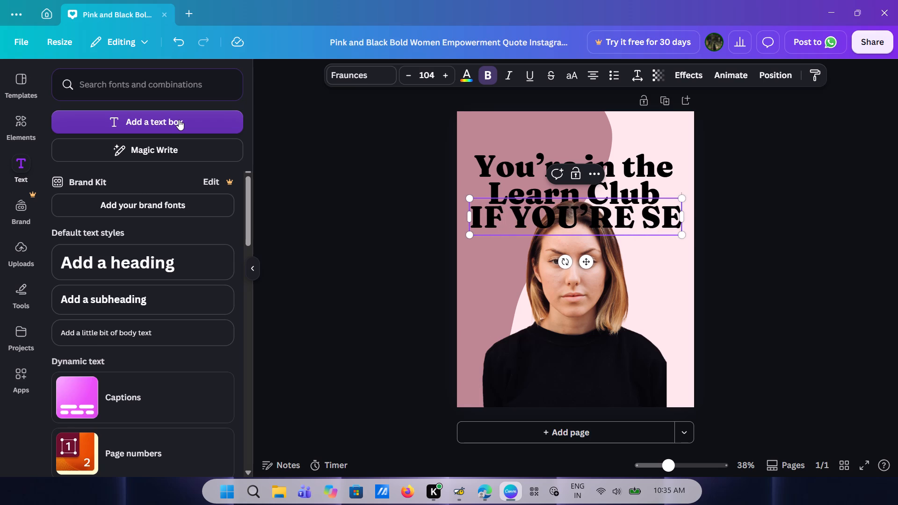
text(EING)
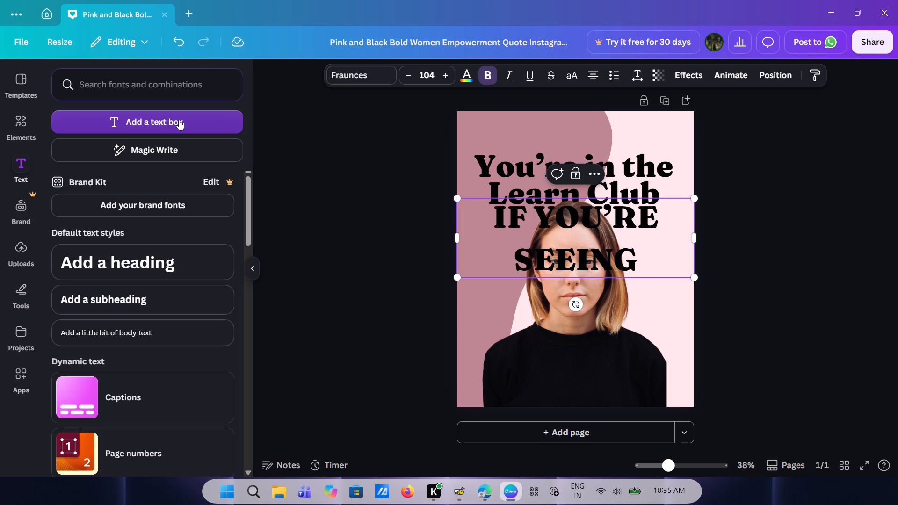
key(space)
text(THIS)
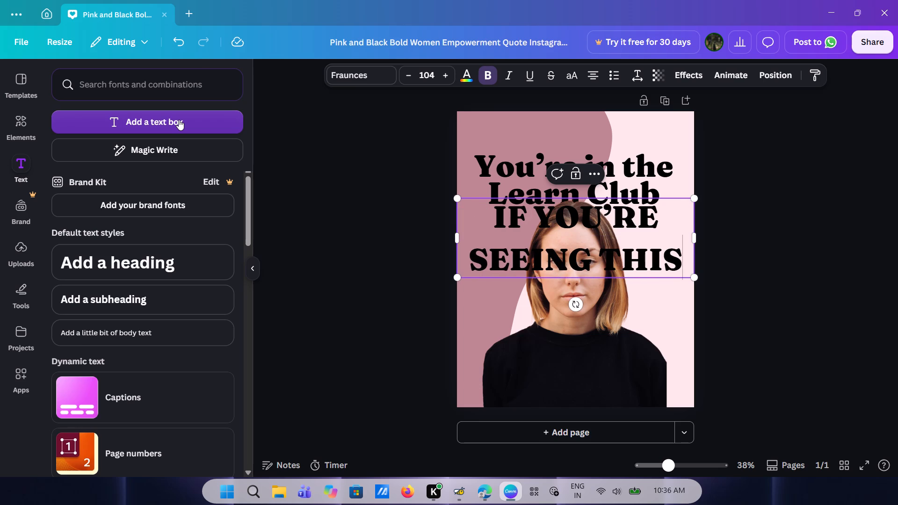
Add an ellipsis to the end of the new text box so it reads "IF YOU'RE SEEING THIS...".
text(>>)
key(shift+BackSpace)
key(shift+BackSpace)
text(..)
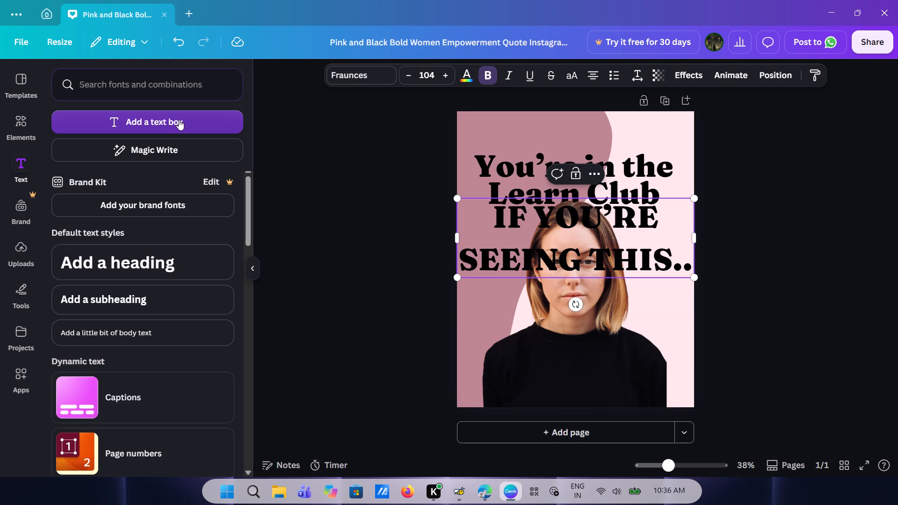
key(period)
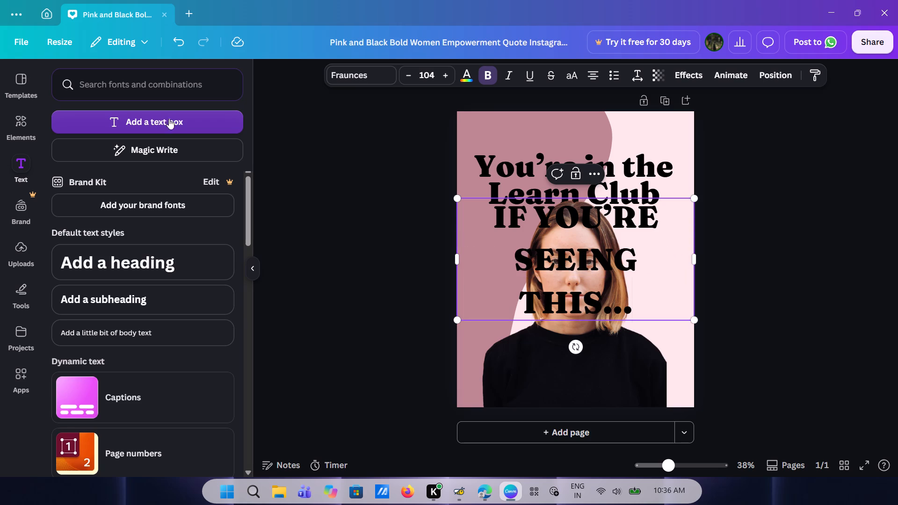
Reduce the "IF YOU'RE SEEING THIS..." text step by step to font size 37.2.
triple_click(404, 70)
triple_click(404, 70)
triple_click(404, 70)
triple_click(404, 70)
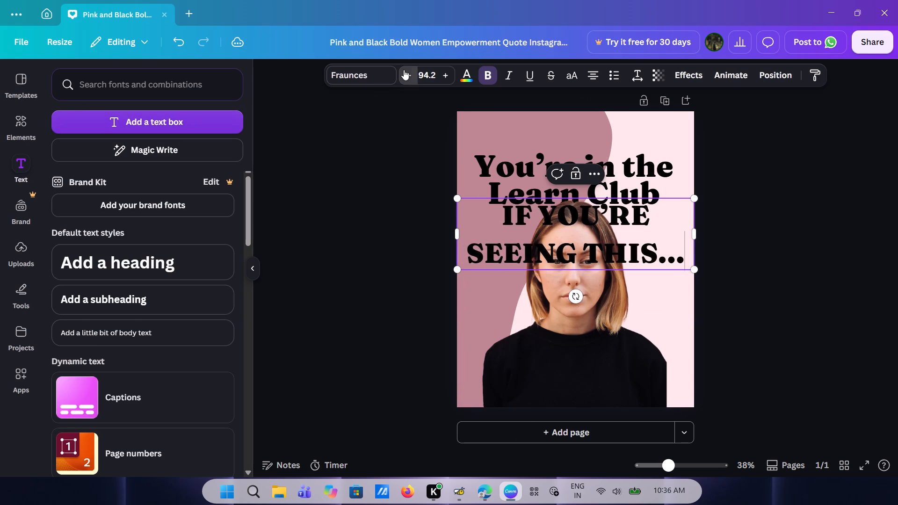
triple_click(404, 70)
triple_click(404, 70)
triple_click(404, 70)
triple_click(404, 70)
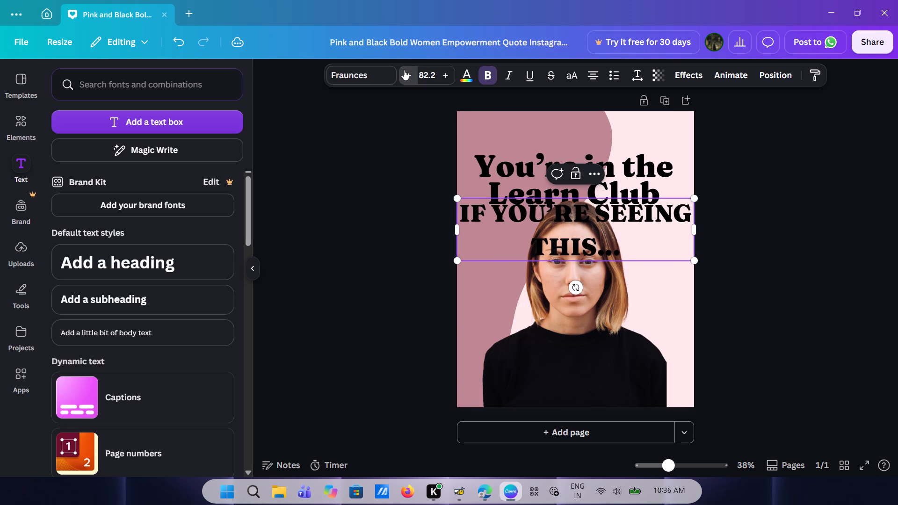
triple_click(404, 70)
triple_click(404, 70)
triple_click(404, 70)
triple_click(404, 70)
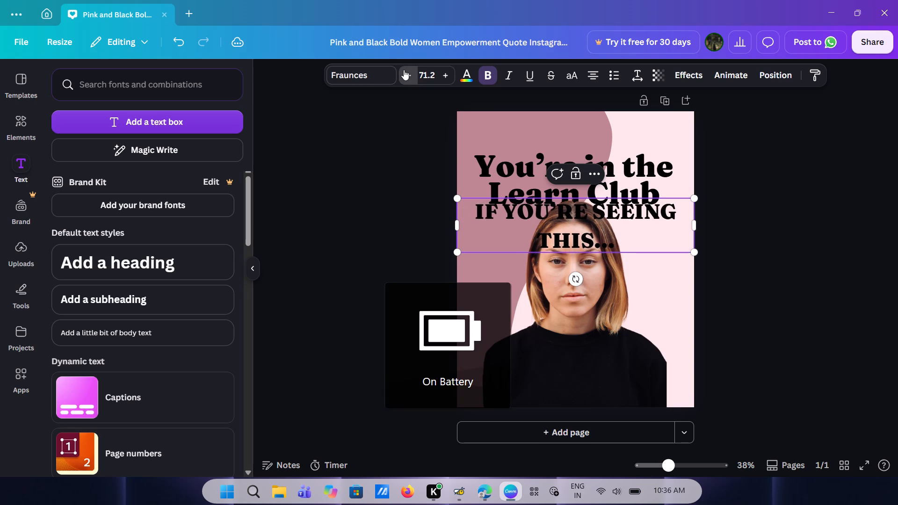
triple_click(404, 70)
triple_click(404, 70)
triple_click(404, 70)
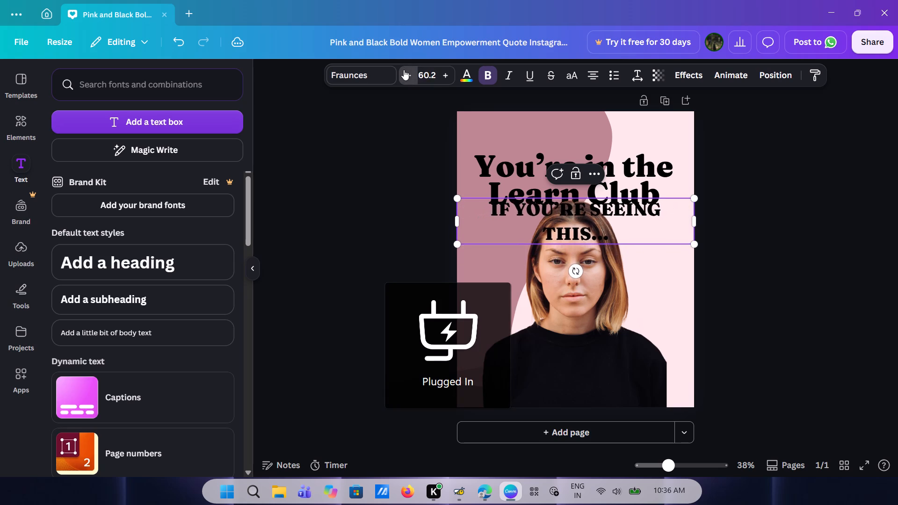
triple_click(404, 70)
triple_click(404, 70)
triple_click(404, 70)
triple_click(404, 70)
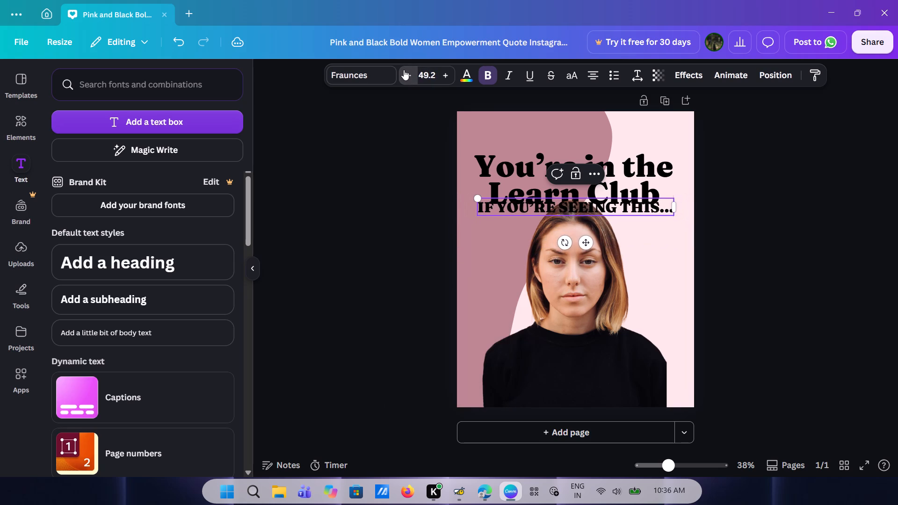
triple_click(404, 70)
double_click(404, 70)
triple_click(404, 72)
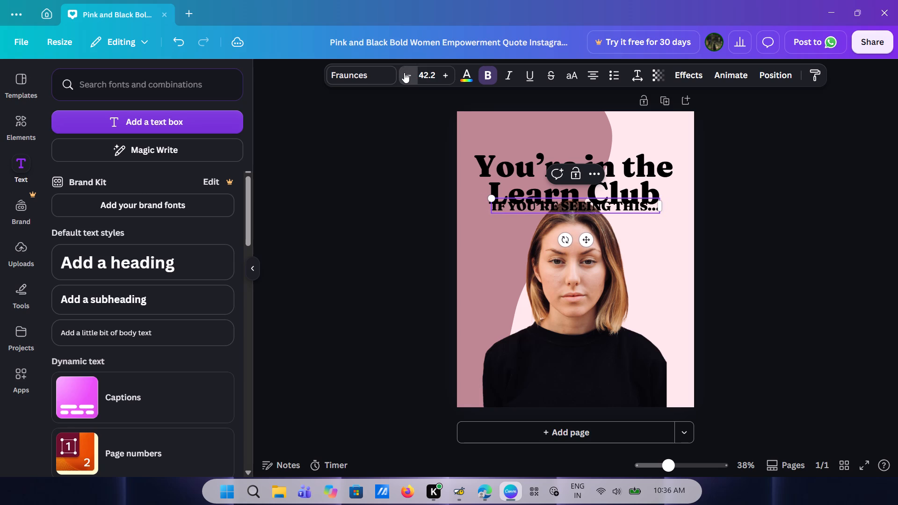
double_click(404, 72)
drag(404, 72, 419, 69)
Try font size 12 for the "IF YOU'RE SEEING THIS..." text and settle on size 24.
click(419, 69)
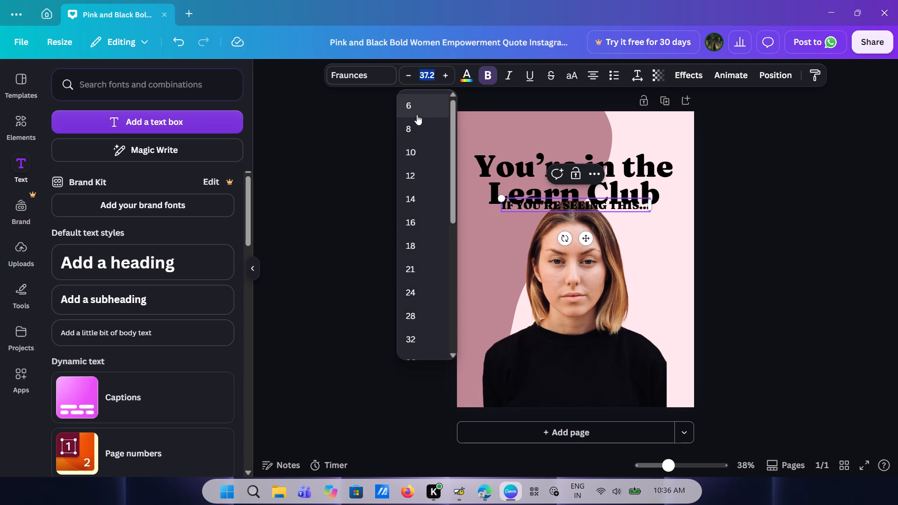
scroll(417, 115, up, 1)
click(413, 170)
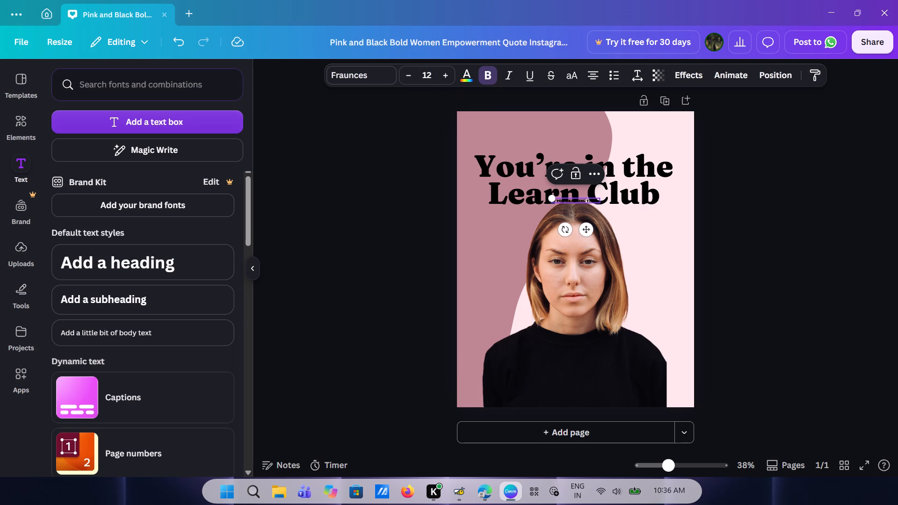
click(427, 73)
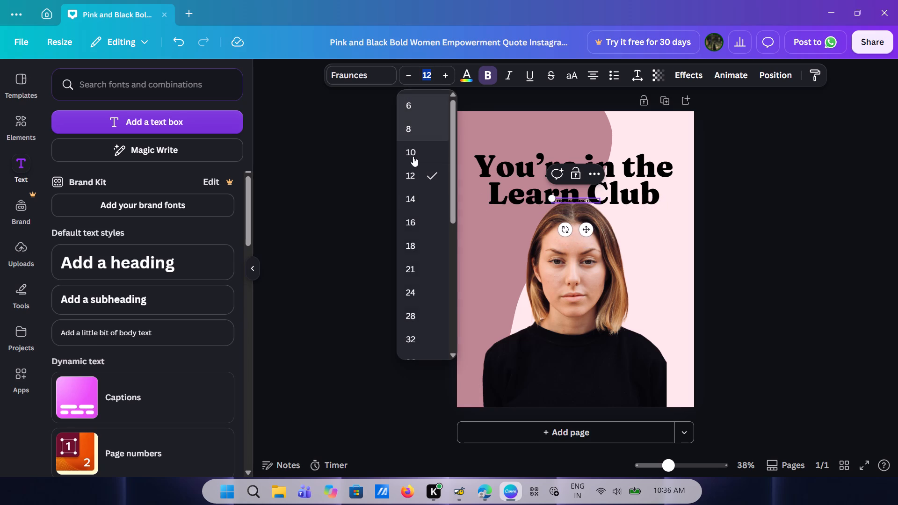
click(407, 288)
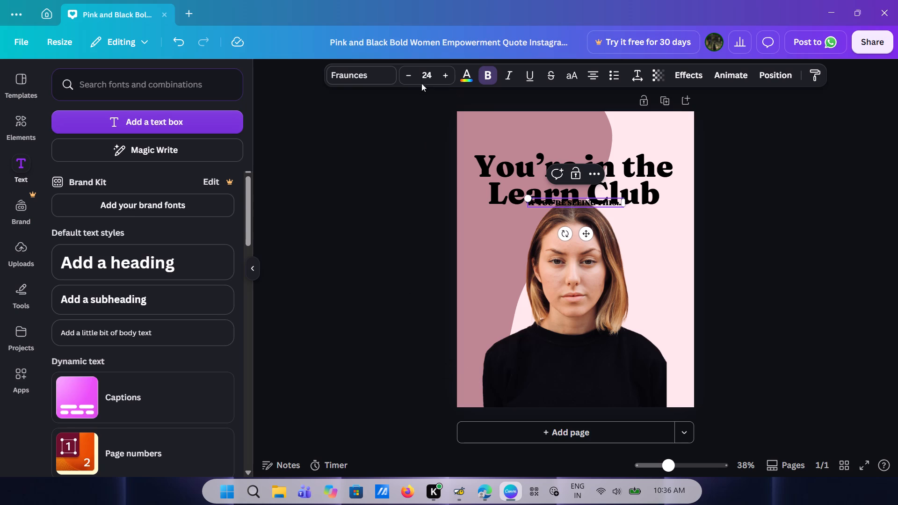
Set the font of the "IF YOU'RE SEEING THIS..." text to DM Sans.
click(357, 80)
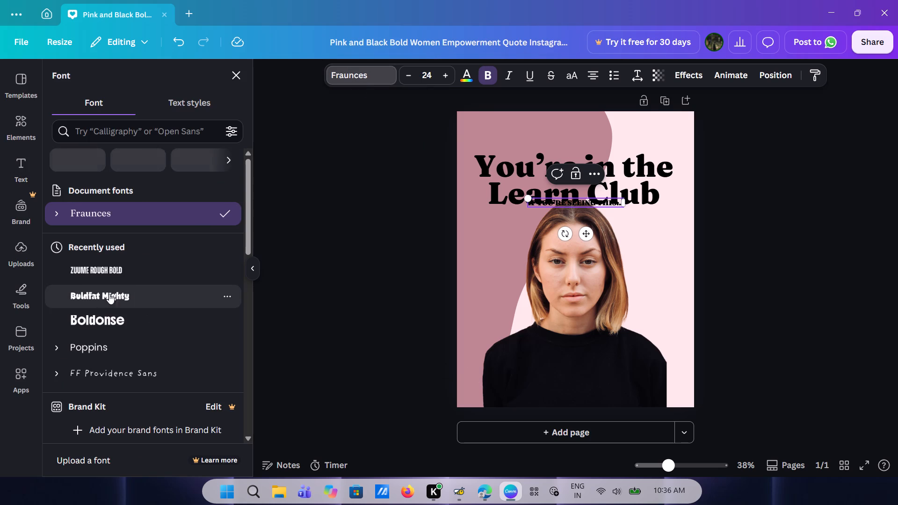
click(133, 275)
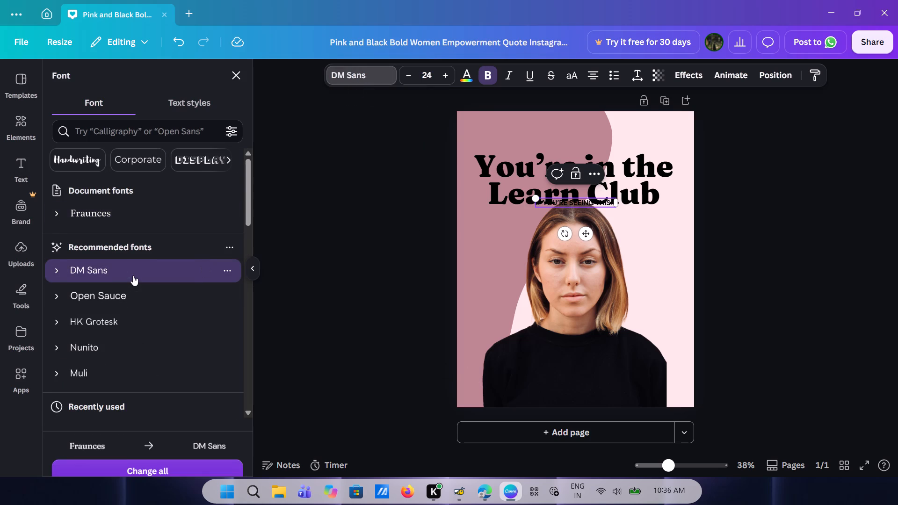
Move the "IF YOU'RE SEEING THIS..." text above the "You're in the Learn Club" heading, centred horizontally with it near the page's top.
scroll(133, 275, down, 1)
drag(584, 233, 580, 161)
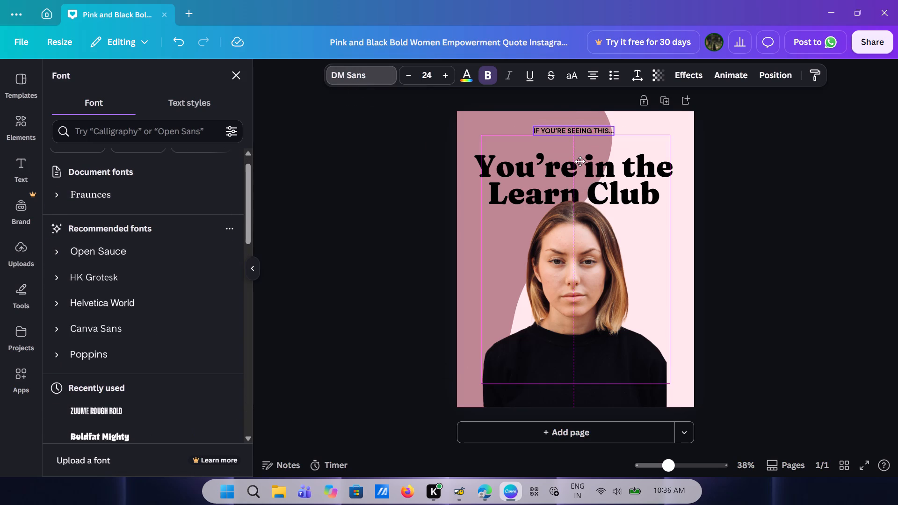
drag(580, 161, 580, 162)
Set the font of the "IF YOU'RE SEEING THIS..." text to Helvetica World.
click(148, 310)
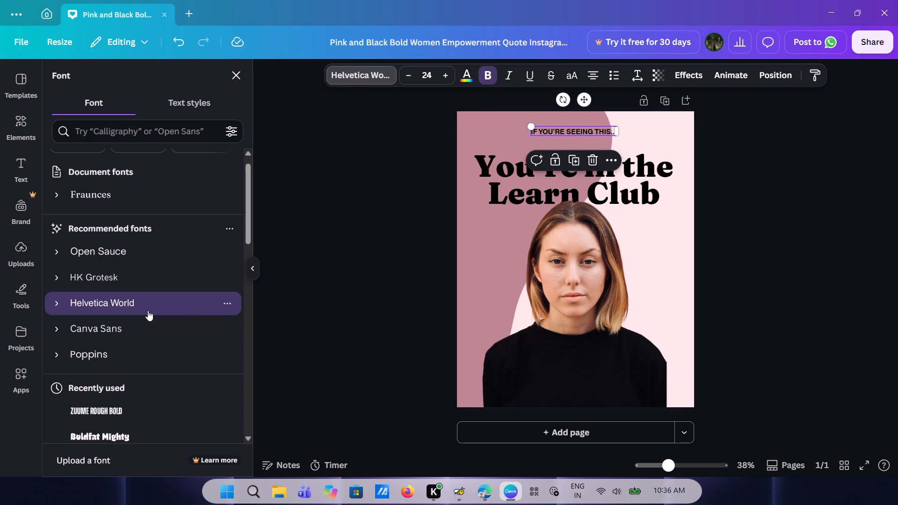
scroll(142, 361, down, 2)
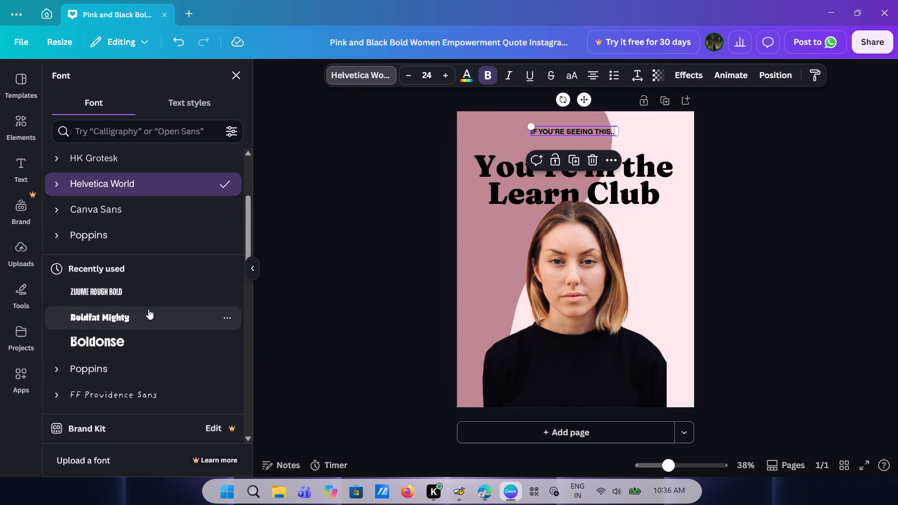
click(306, 372)
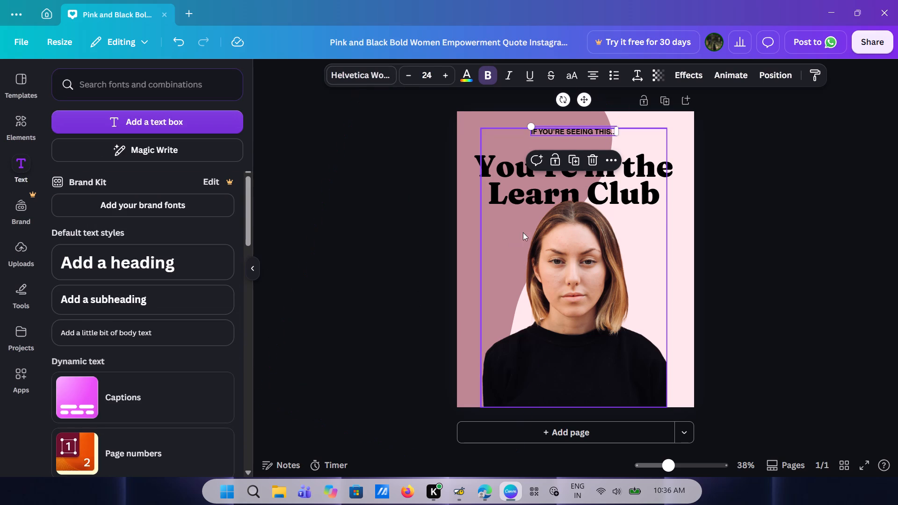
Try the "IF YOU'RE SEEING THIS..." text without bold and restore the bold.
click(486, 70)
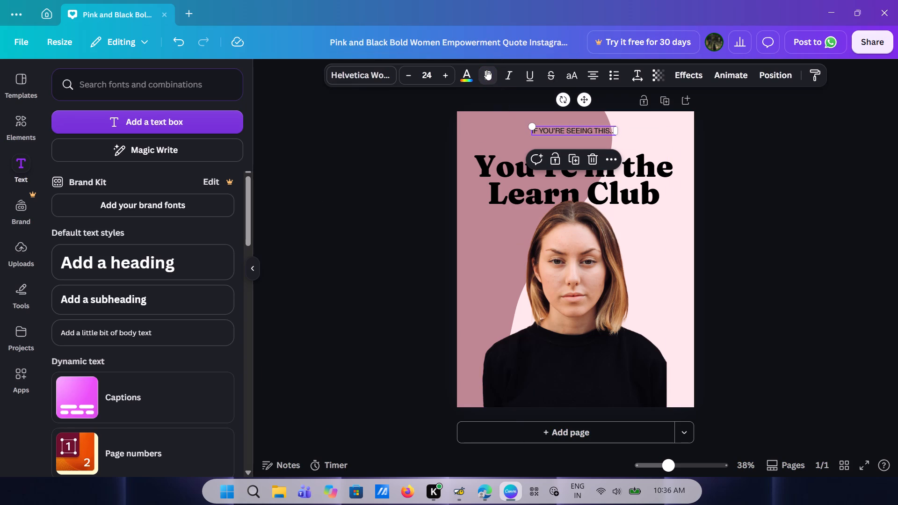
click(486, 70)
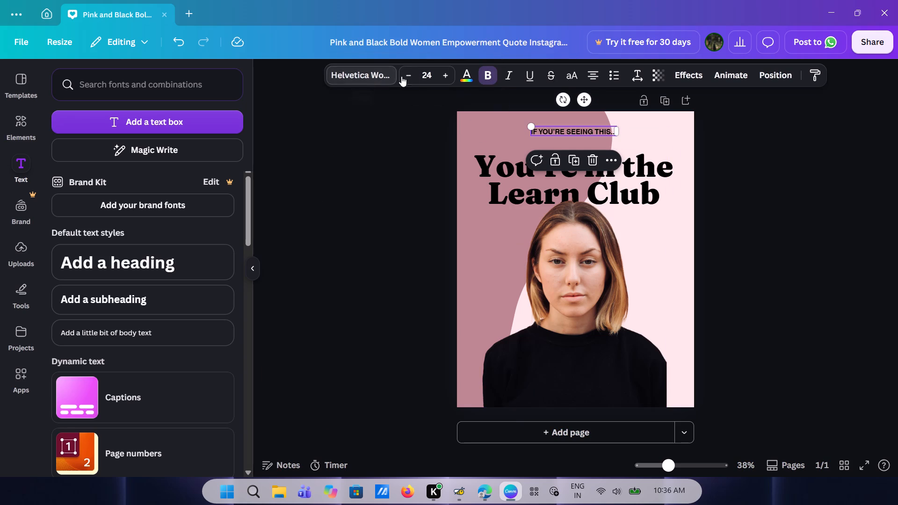
Colour the "IF YOU'RE SEEING THIS..." text with the light pink already used in the design.
click(462, 75)
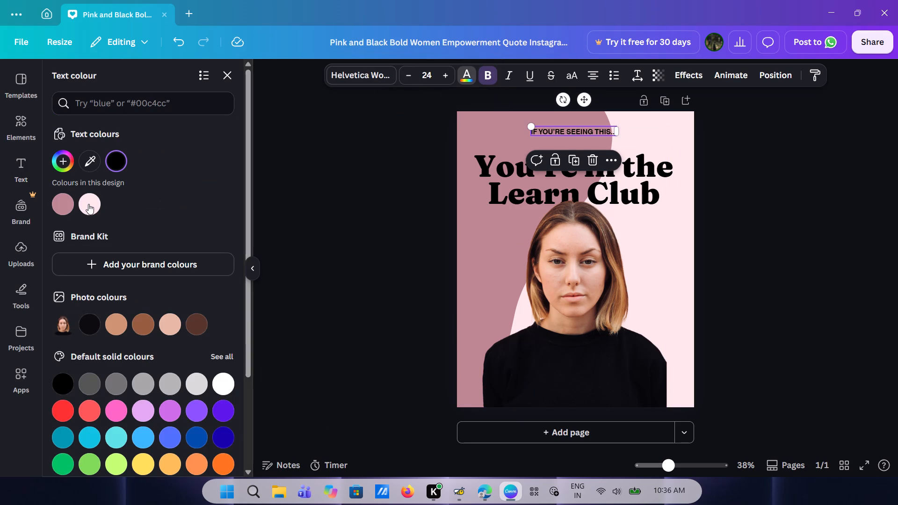
click(87, 204)
click(362, 245)
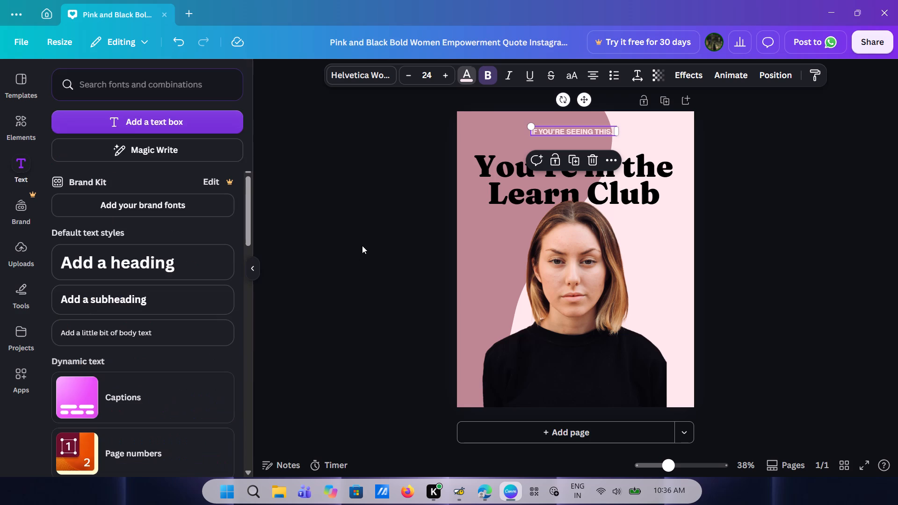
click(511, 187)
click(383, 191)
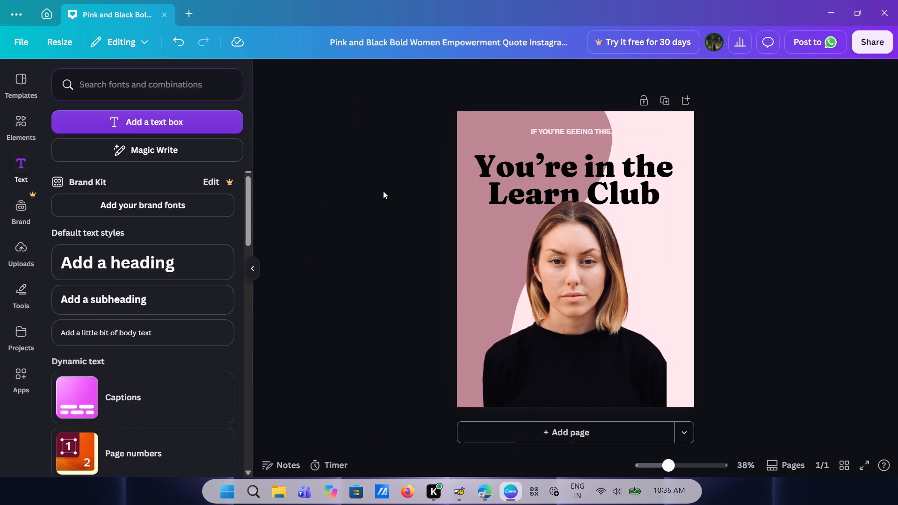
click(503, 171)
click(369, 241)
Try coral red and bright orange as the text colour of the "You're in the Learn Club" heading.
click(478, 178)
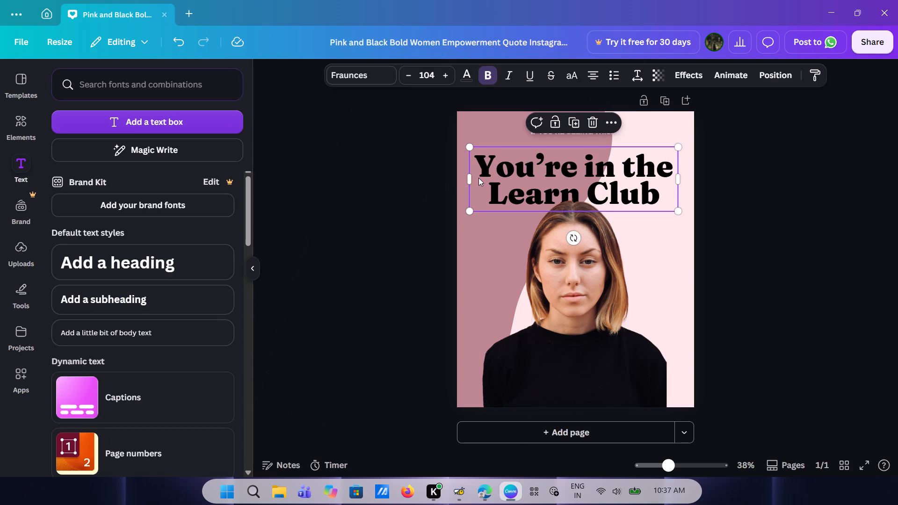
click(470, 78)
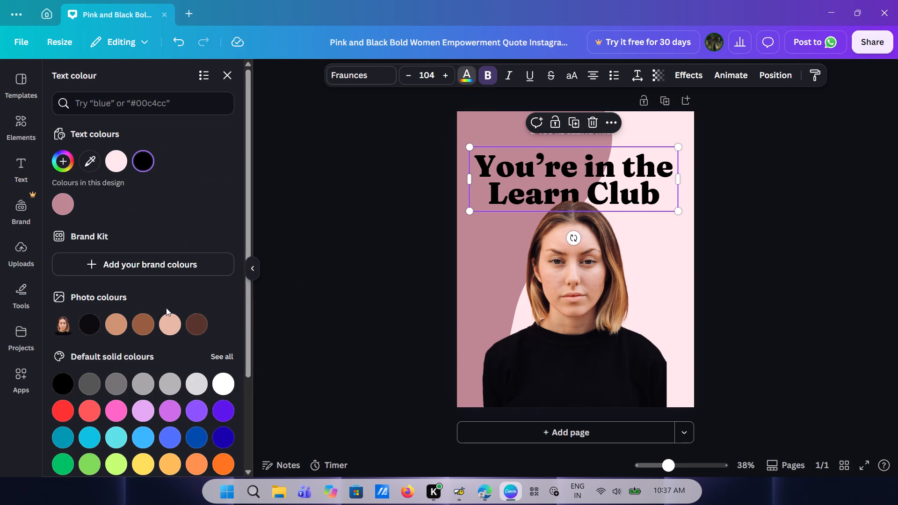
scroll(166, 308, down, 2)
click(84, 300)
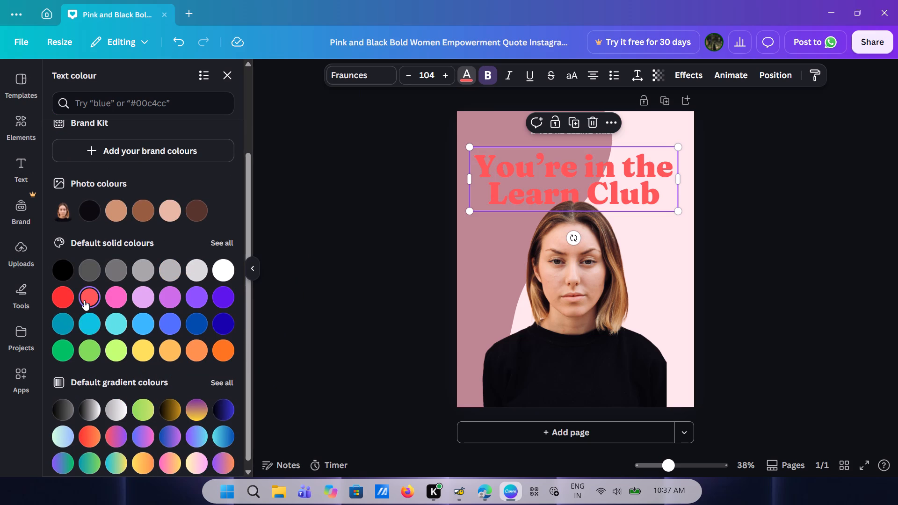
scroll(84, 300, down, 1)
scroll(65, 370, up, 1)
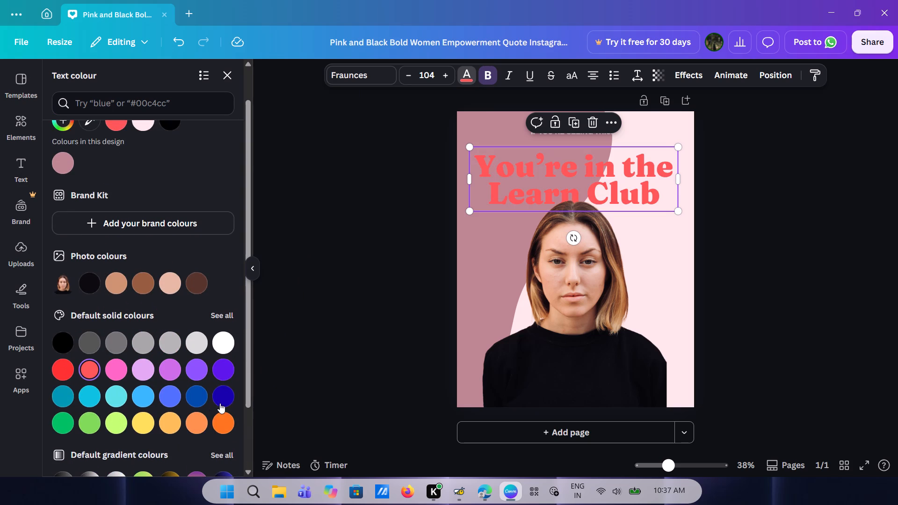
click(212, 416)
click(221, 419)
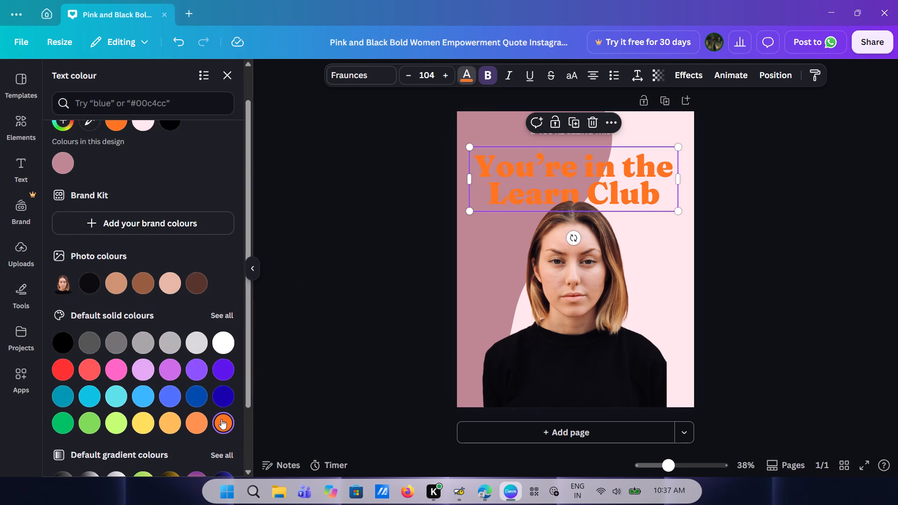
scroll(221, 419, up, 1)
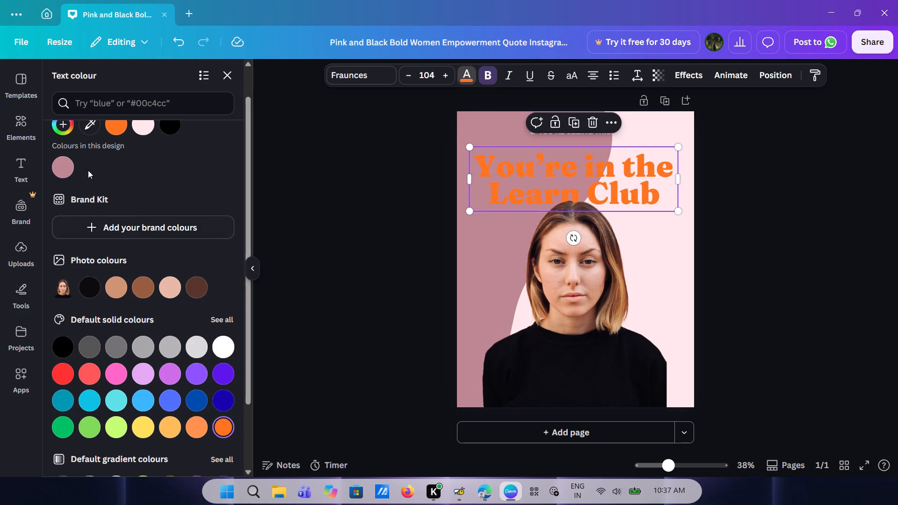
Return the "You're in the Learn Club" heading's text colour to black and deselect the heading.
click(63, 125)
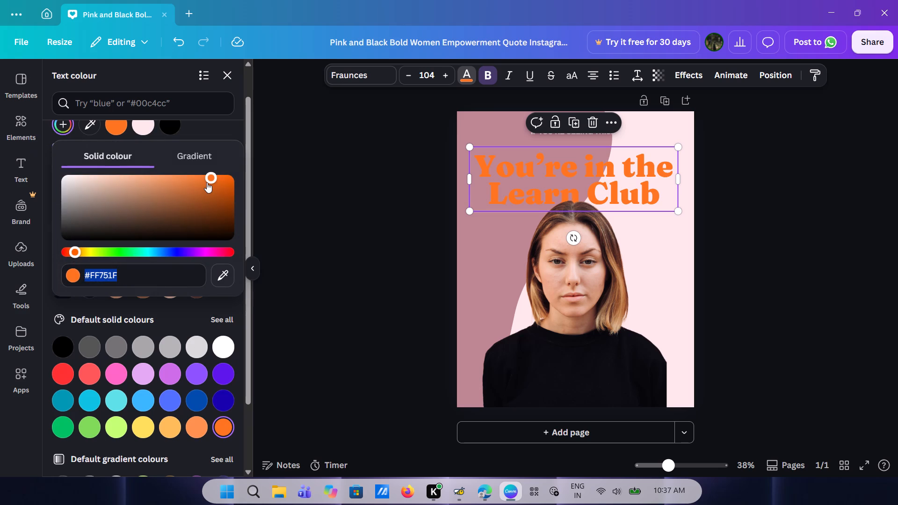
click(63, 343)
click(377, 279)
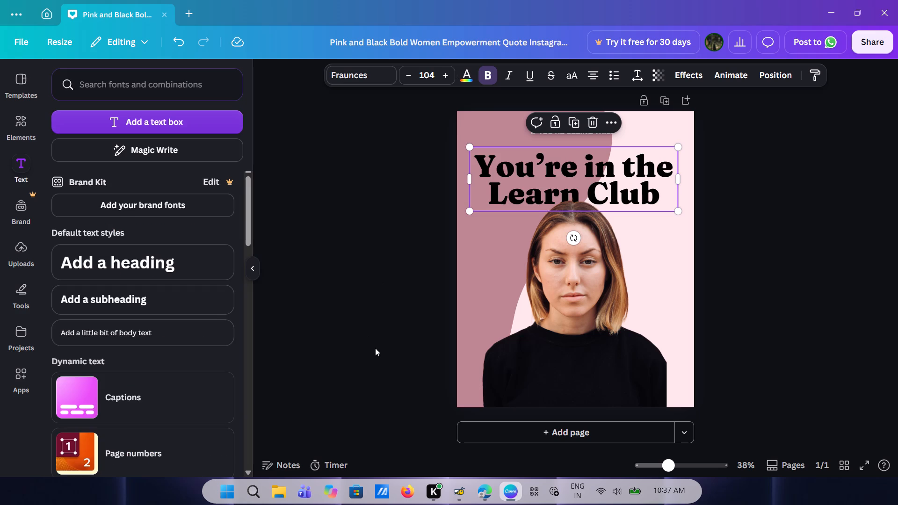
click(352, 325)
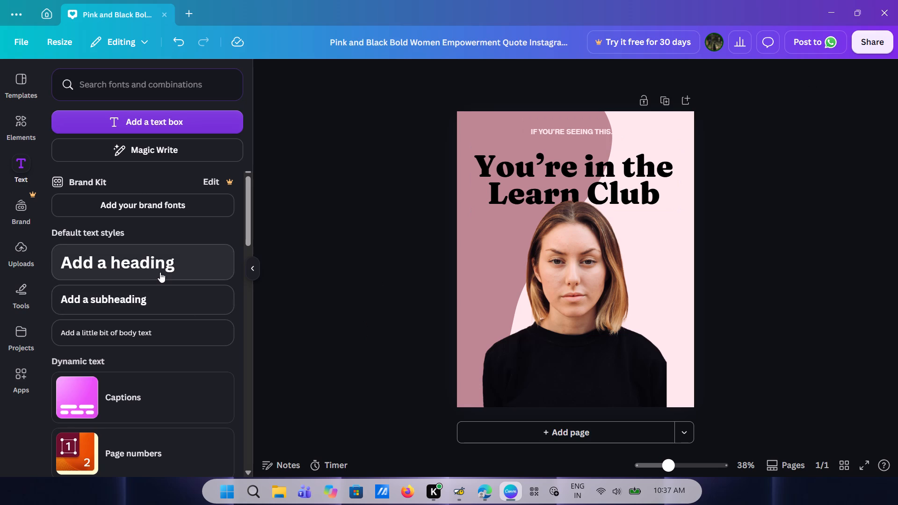
Search the elements for "canva" and add the round blue-purple "C" logo graphic to the page.
click(33, 116)
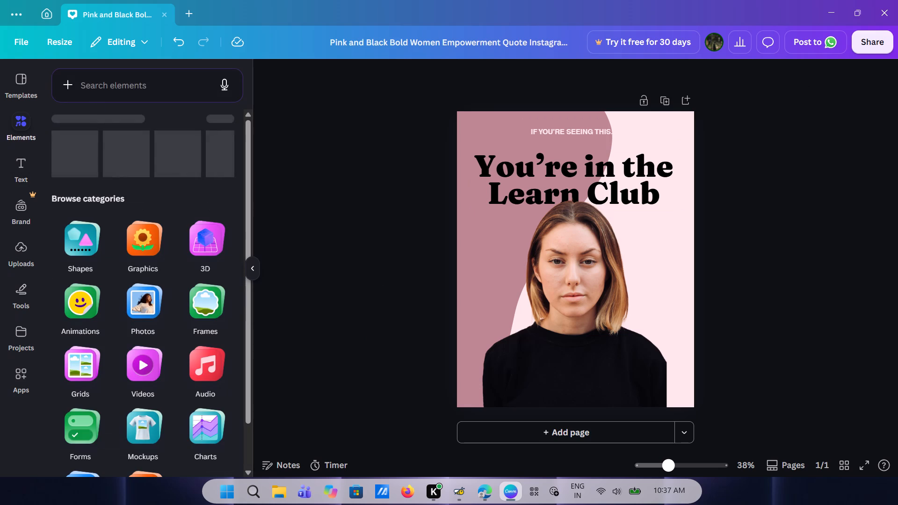
click(123, 98)
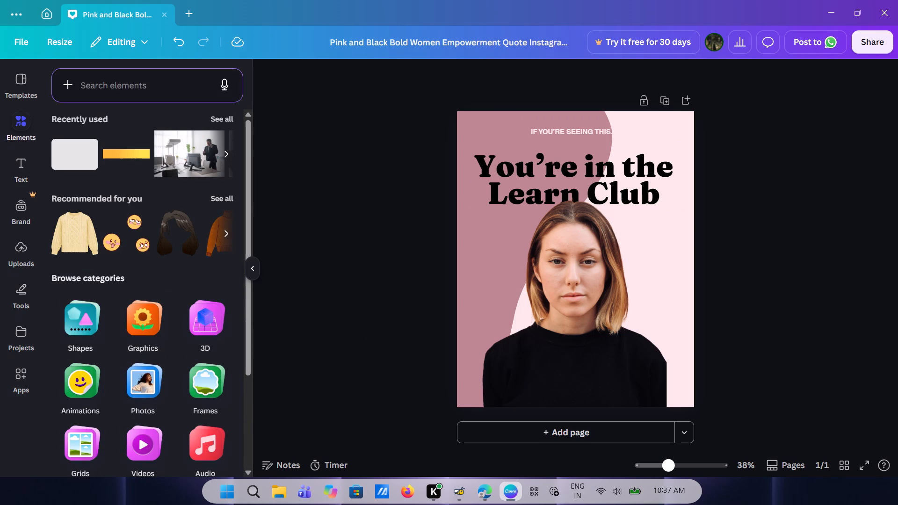
click(129, 91)
text(canva)
key(Return)
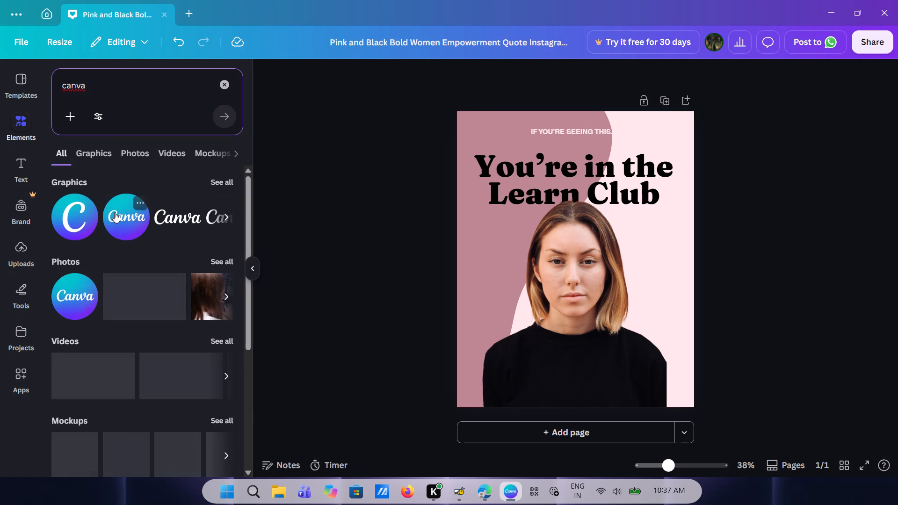
scroll(73, 290, down, 1)
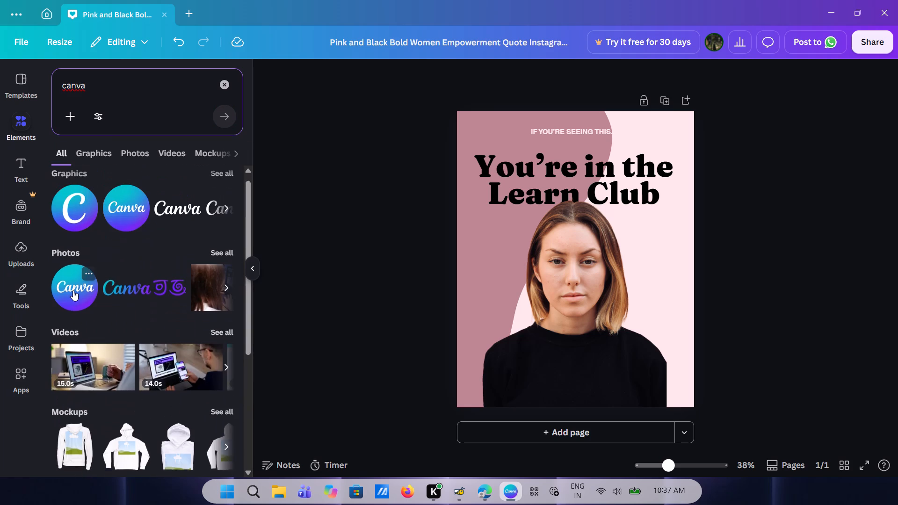
scroll(192, 221, left, 3)
scroll(140, 224, right, 1)
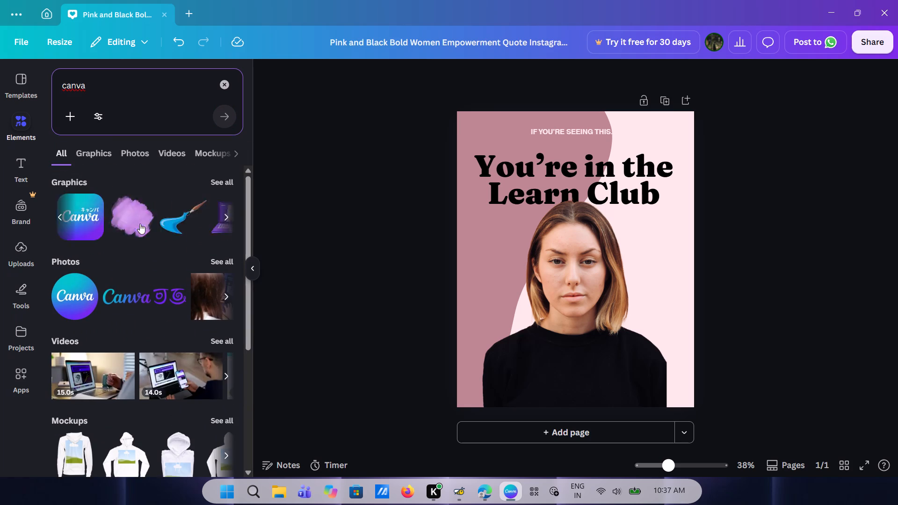
scroll(140, 224, right, 1)
scroll(86, 222, right, 3)
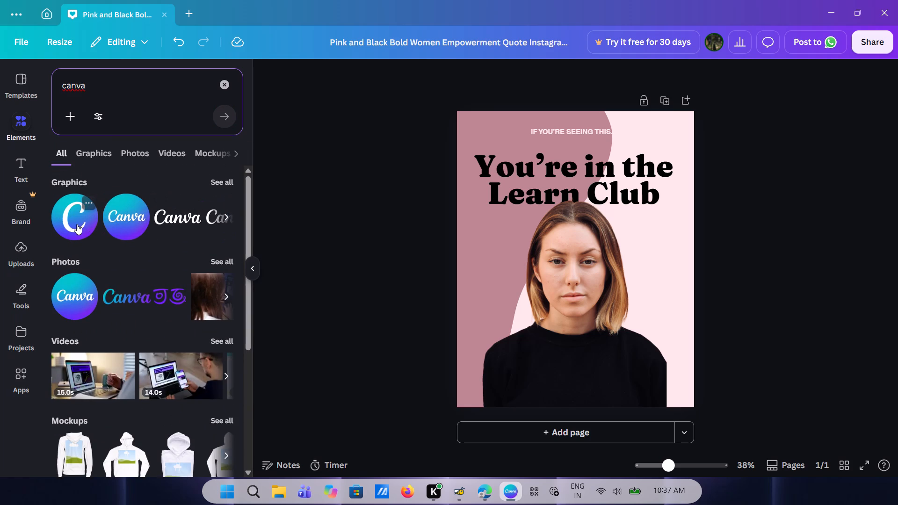
click(77, 224)
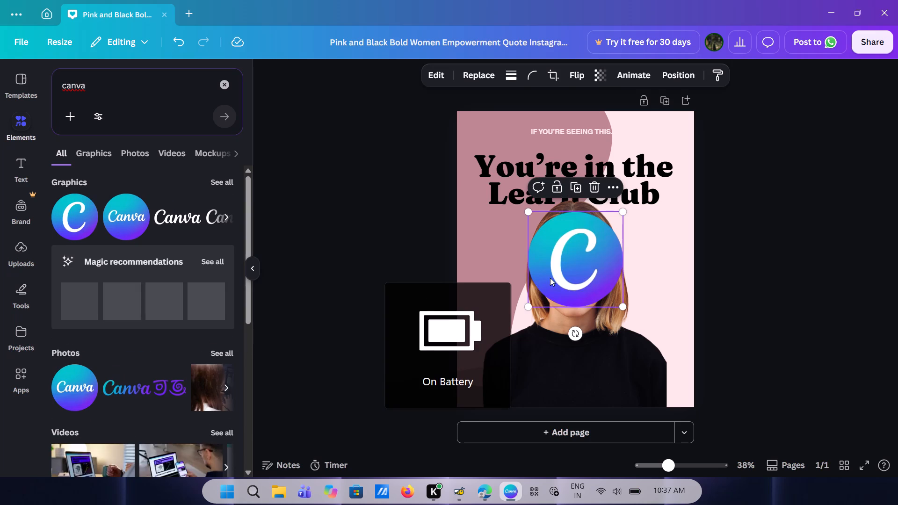
Shrink the round "C" logo and place it on the dark pink area beside the woman's hair, above her shoulder.
drag(550, 278, 482, 328)
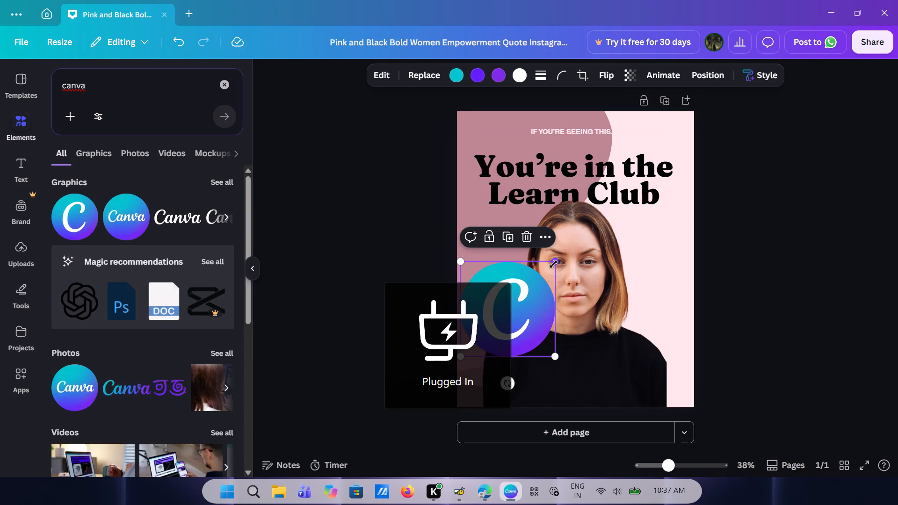
drag(553, 264, 497, 321)
drag(488, 332, 496, 298)
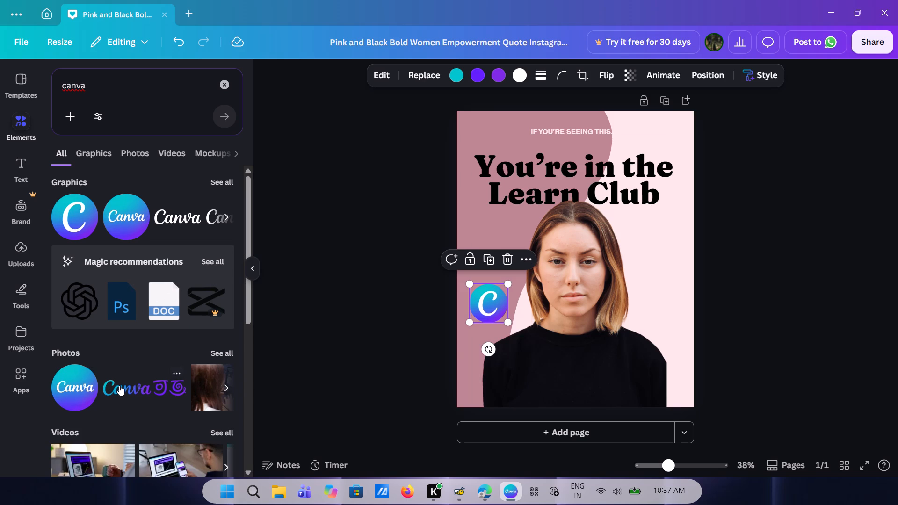
Add the gradient Canva wordmark image from the photo results, shrunk to a small mark in the page's lower-right corner.
scroll(120, 379, down, 6)
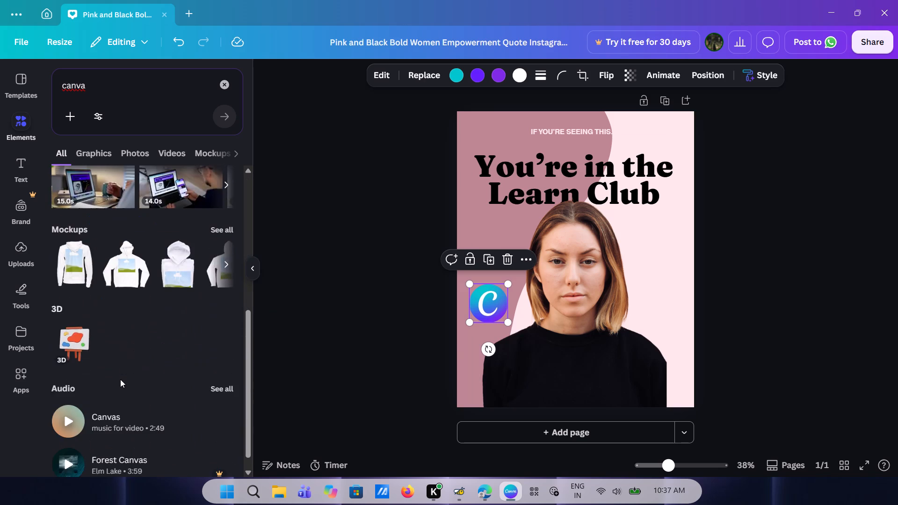
scroll(120, 379, up, 3)
click(141, 281)
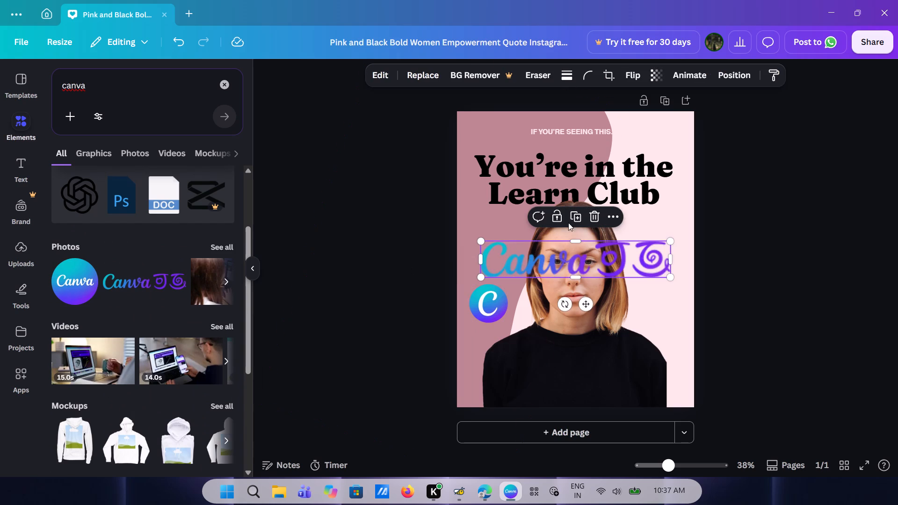
drag(668, 245, 561, 281)
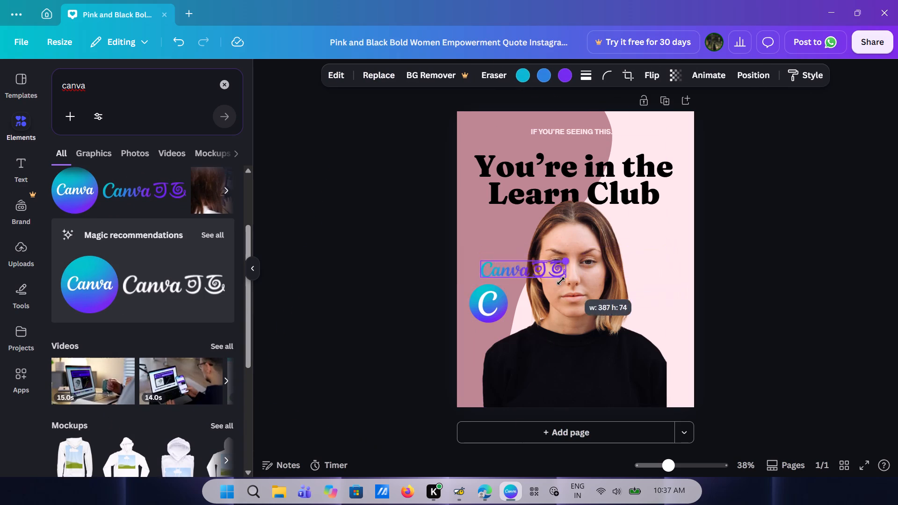
drag(561, 281, 543, 289)
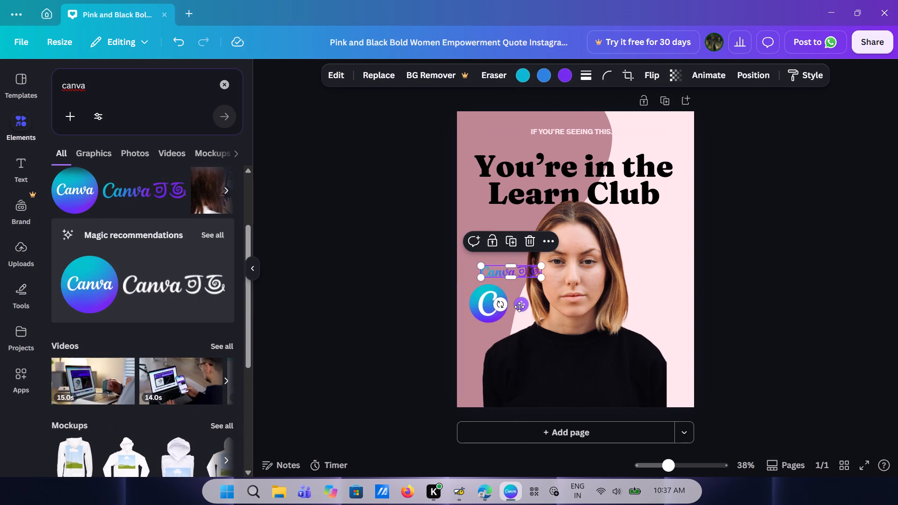
drag(519, 307, 667, 157)
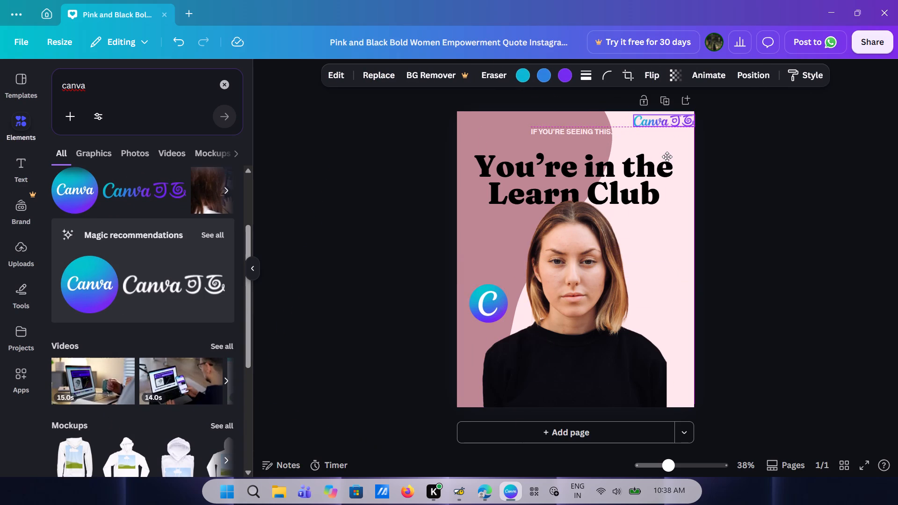
drag(667, 157, 664, 442)
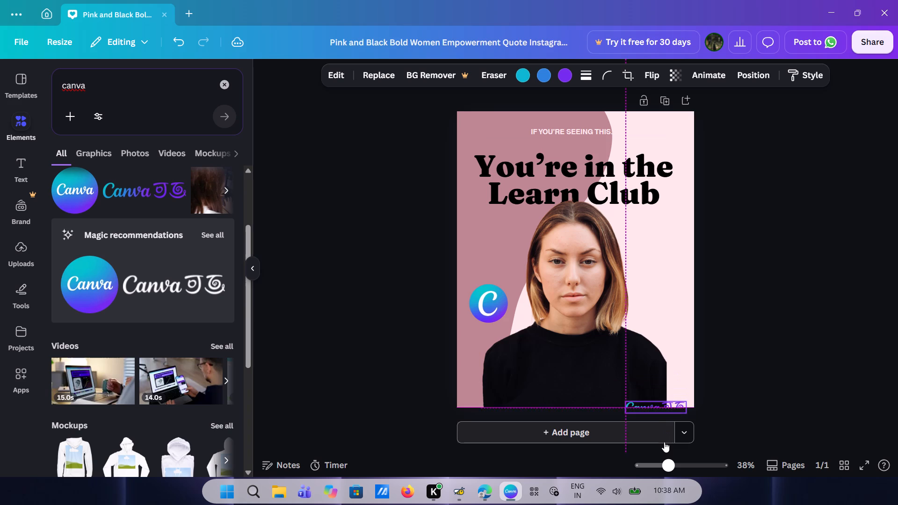
drag(664, 442, 672, 434)
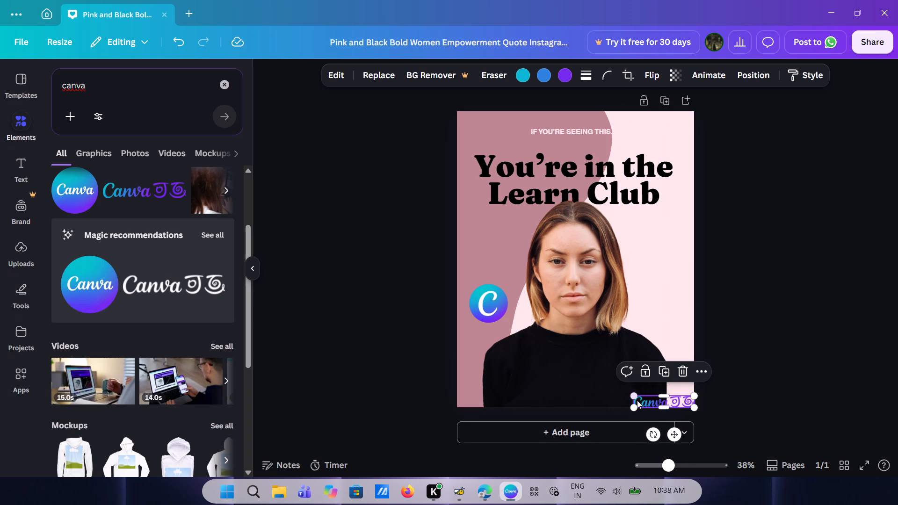
drag(637, 400, 671, 397)
click(732, 317)
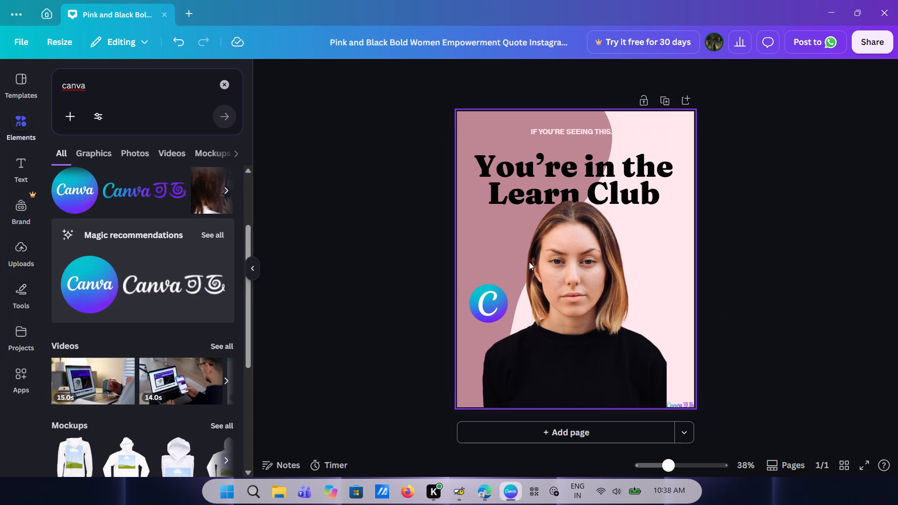
Search the elements for "champion trophy" and add the graphic of a hand raising a trophy over an orange burst.
scroll(105, 211, up, 1)
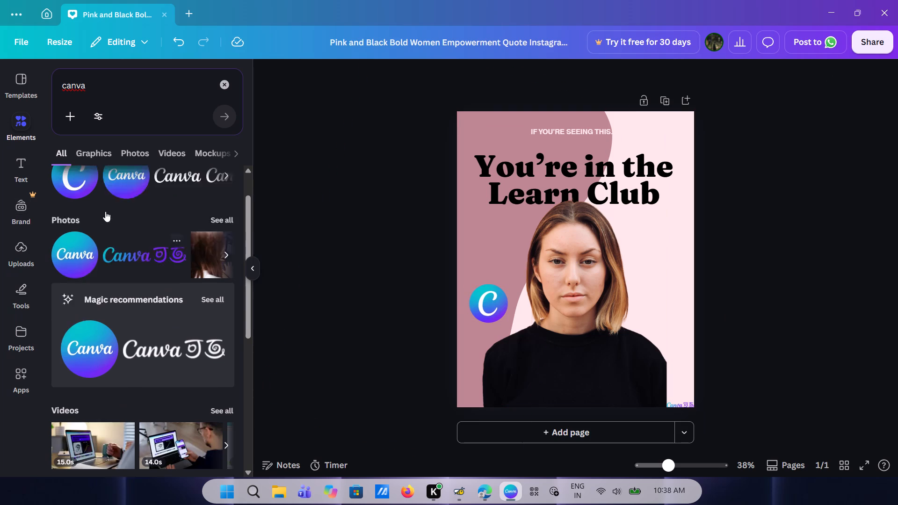
scroll(105, 211, up, 1)
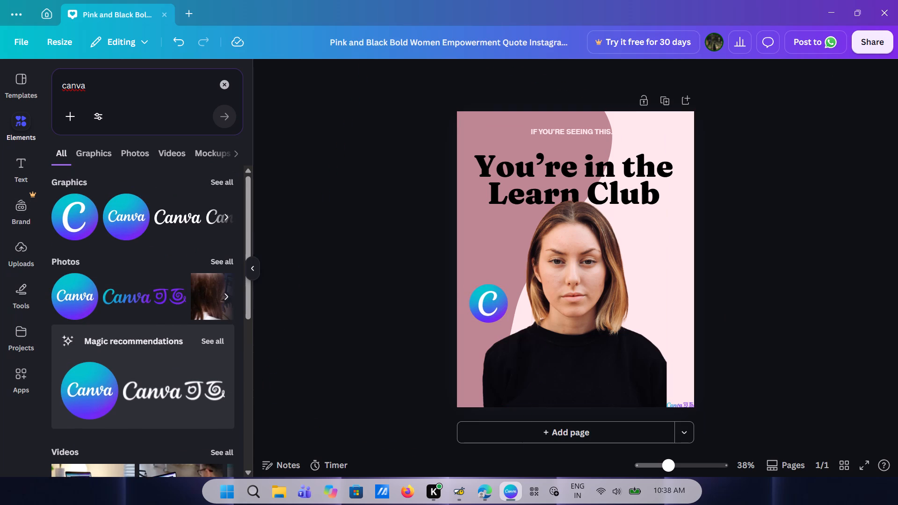
click(227, 88)
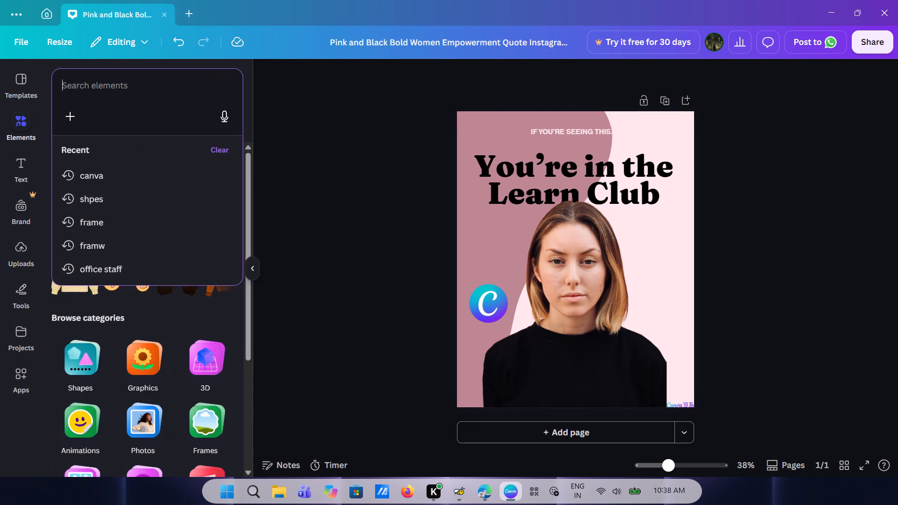
text(champion to)
key(BackSpace)
text(ropl)
key(BackSpace)
text(hy)
key(Return)
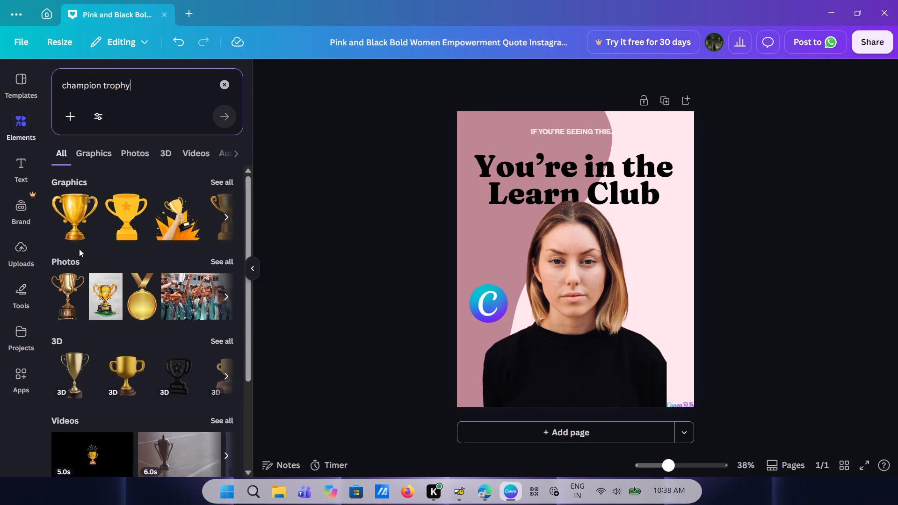
scroll(79, 248, down, 1)
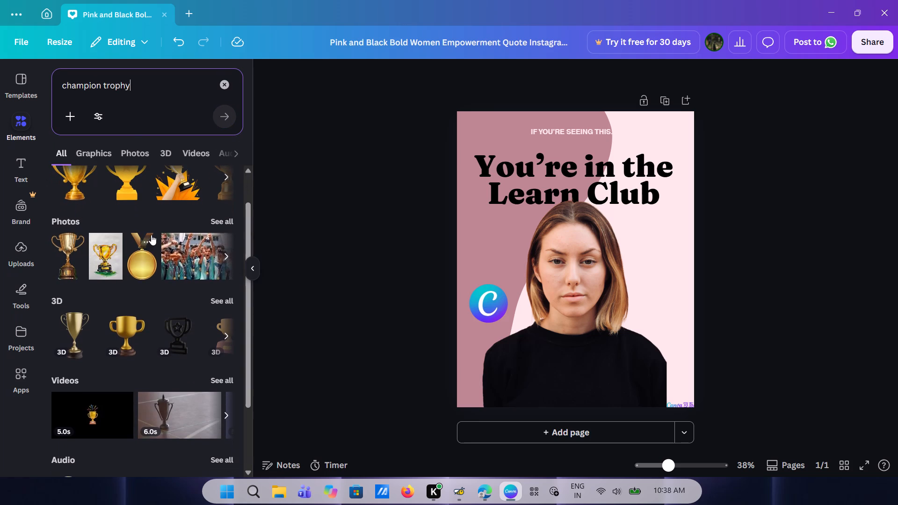
scroll(151, 235, left, 2)
scroll(167, 178, left, 1)
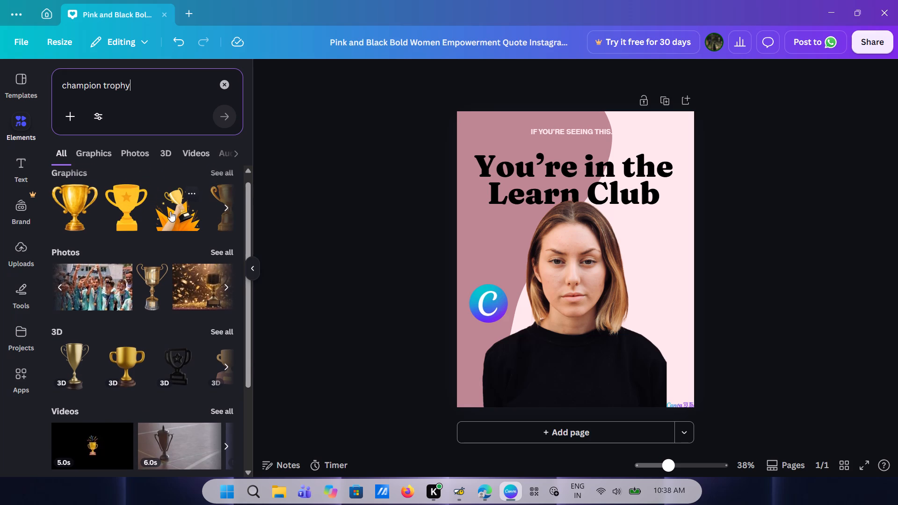
click(170, 211)
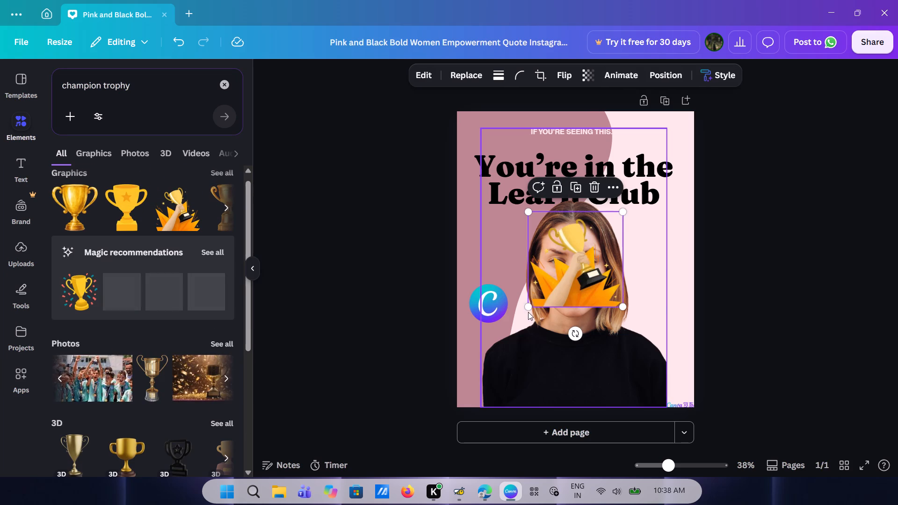
Shrink the trophy graphic to the "C" logo's size and place it on the light pink area beside the woman's head, below the heading.
drag(531, 307, 571, 244)
drag(597, 234, 595, 235)
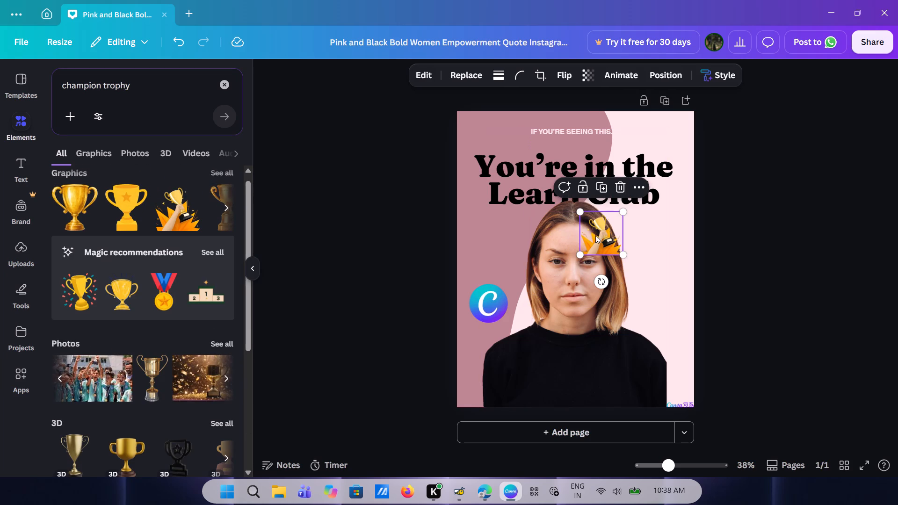
drag(595, 235, 486, 299)
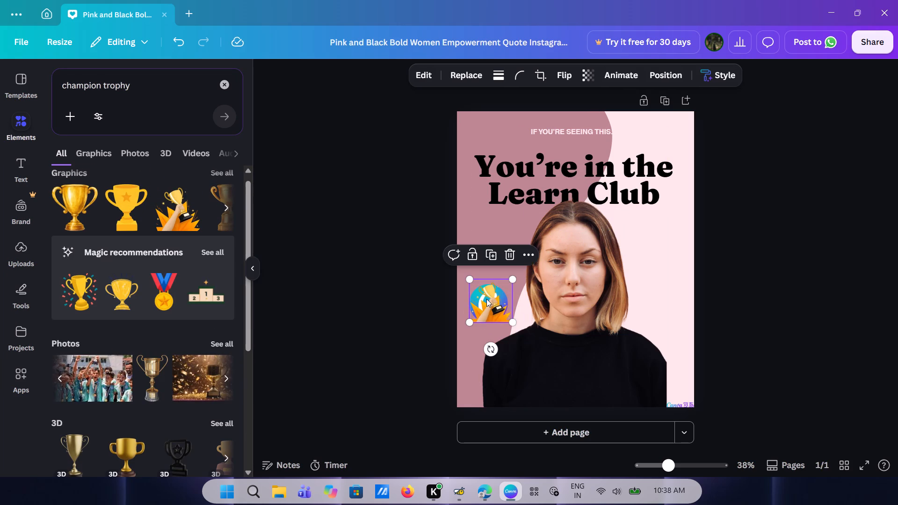
drag(510, 282, 501, 285)
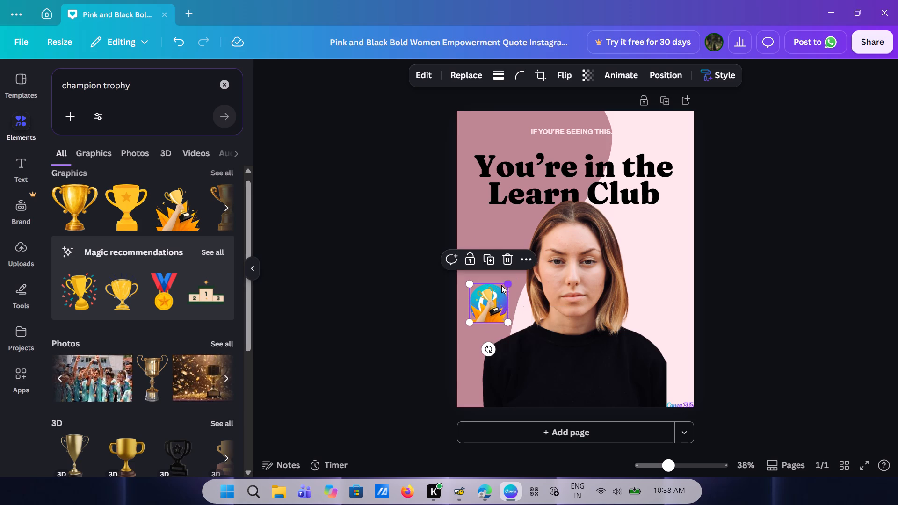
drag(491, 296, 660, 226)
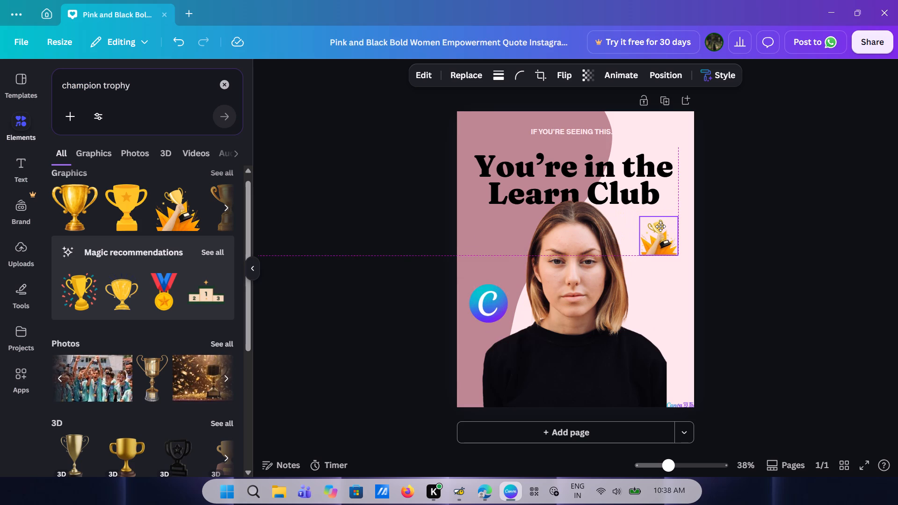
drag(660, 226, 659, 228)
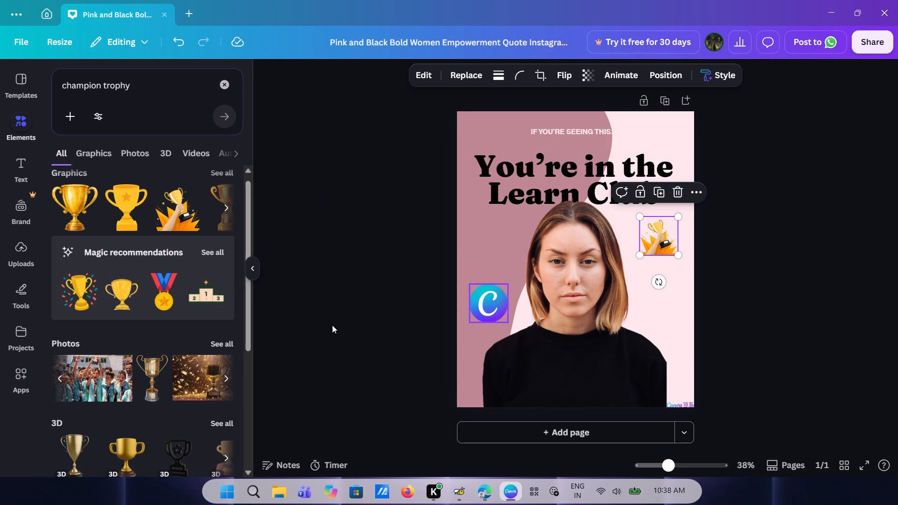
Search the elements for "sound" and add the purple sound wave graphic to the page.
click(227, 88)
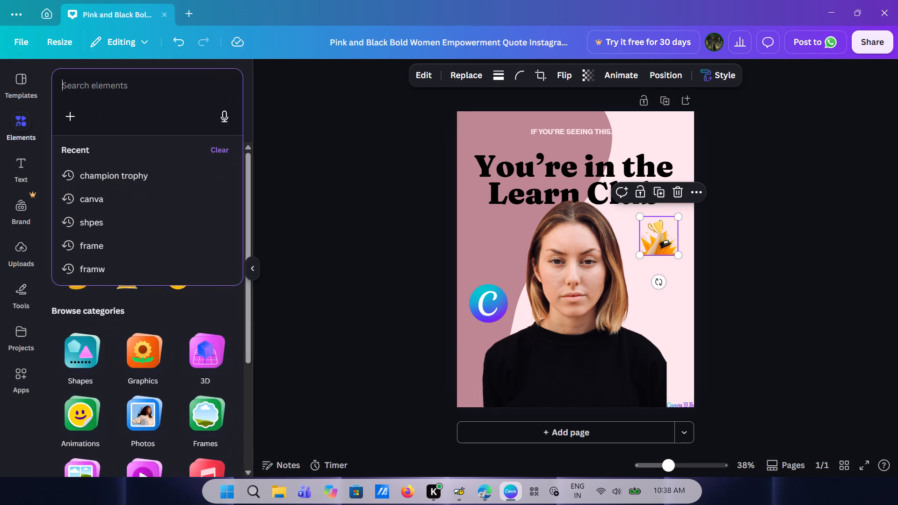
text(sound)
key(space)
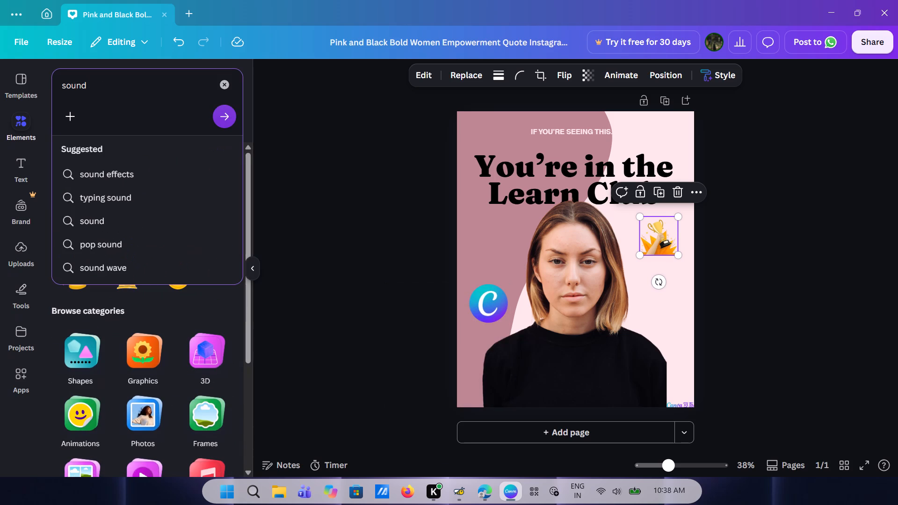
key(Return)
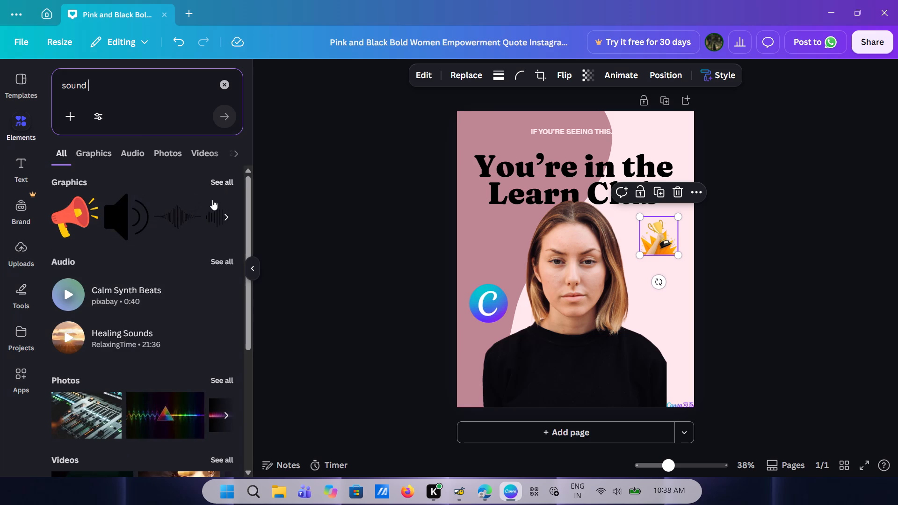
scroll(203, 209, left, 2)
scroll(165, 225, left, 1)
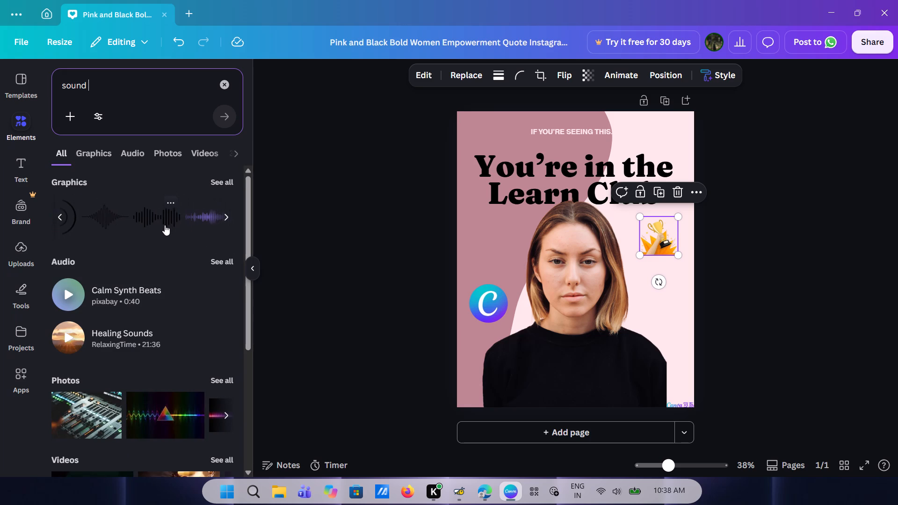
scroll(165, 225, left, 1)
click(143, 219)
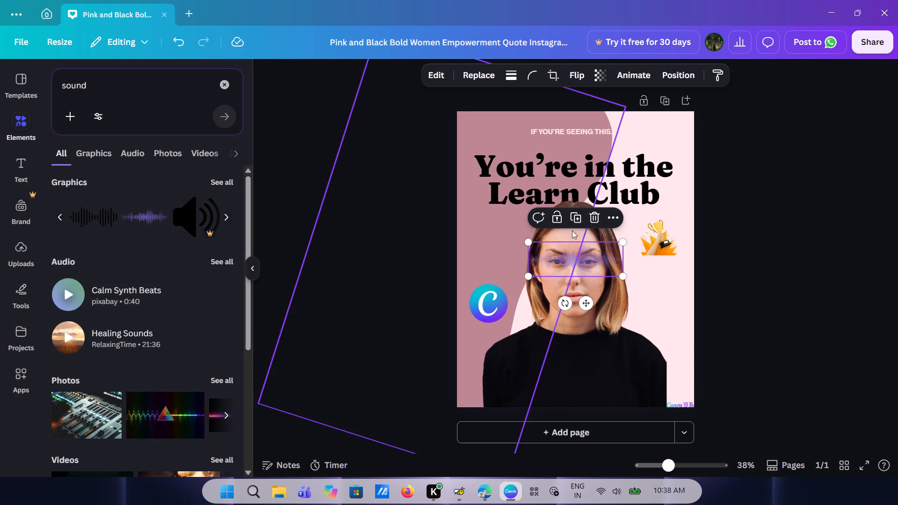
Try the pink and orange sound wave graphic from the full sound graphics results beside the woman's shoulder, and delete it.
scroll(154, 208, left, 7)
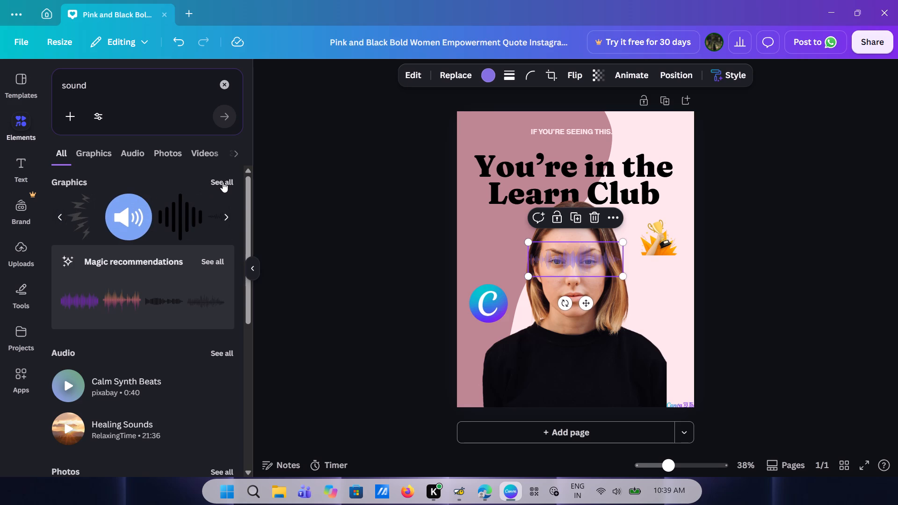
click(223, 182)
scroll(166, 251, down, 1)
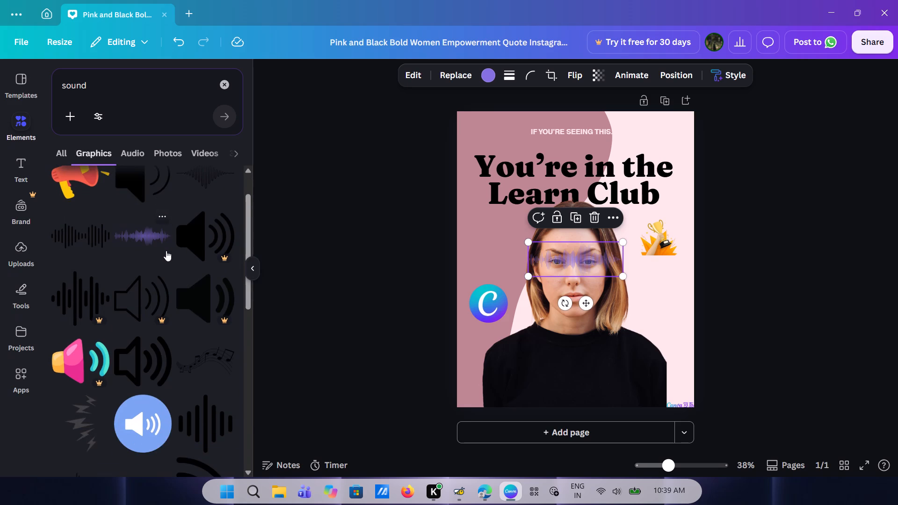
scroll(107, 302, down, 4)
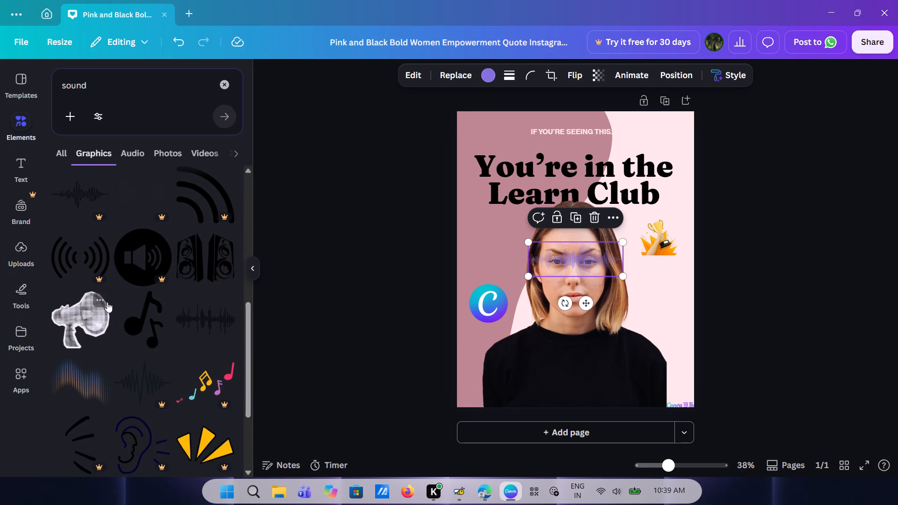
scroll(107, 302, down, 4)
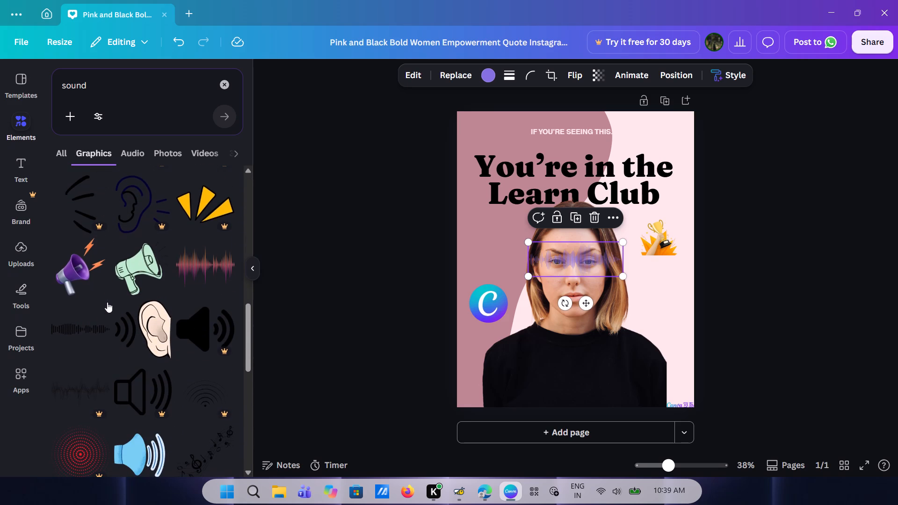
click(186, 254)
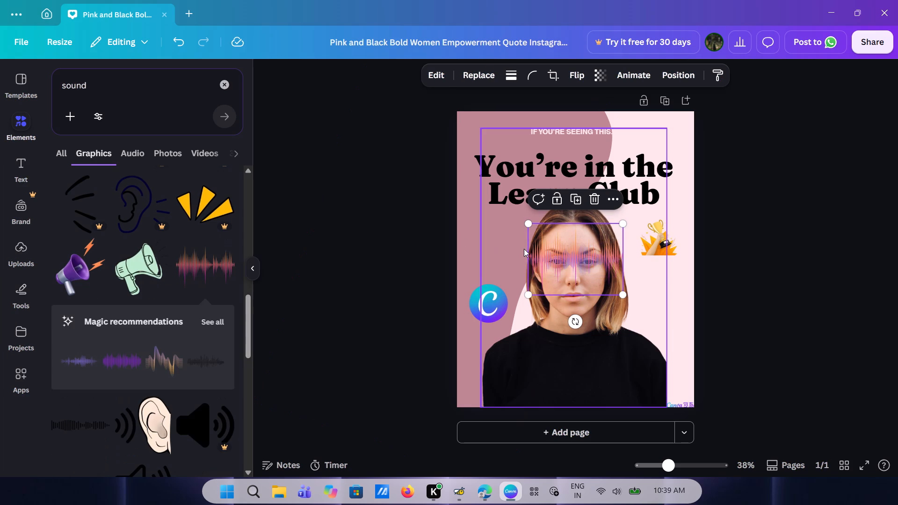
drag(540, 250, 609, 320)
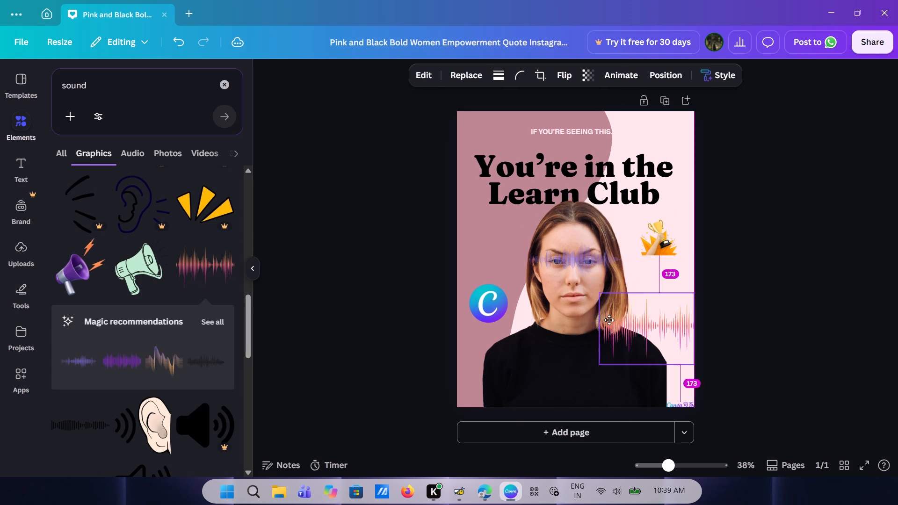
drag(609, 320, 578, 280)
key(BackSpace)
Delete the purple sound wave graphic lying across the woman's eyes.
click(579, 267)
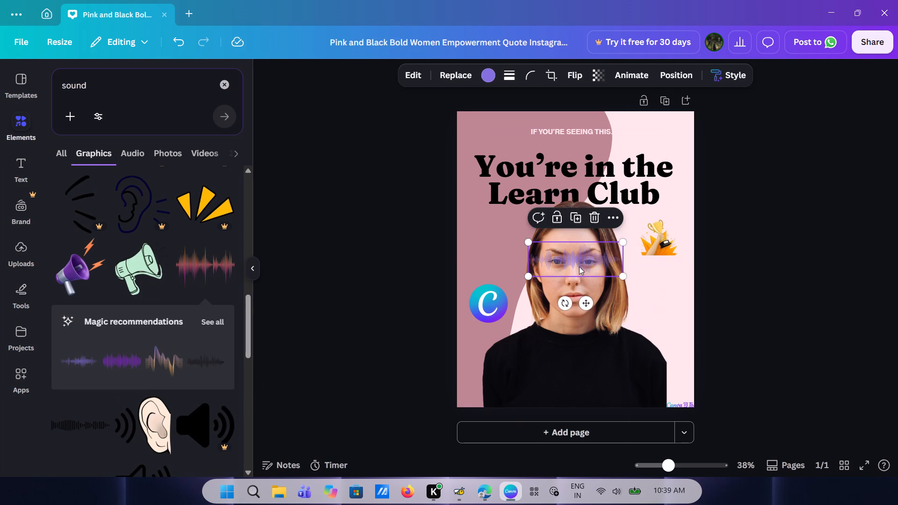
key(BackSpace)
Browse the remaining "sound" graphics results for a sound wave graphic that suits the post.
scroll(176, 261, down, 1)
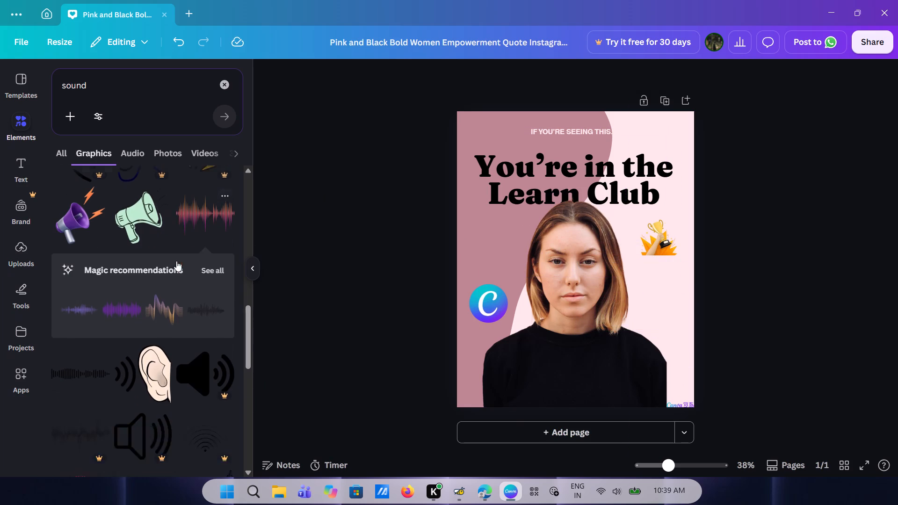
scroll(176, 261, down, 6)
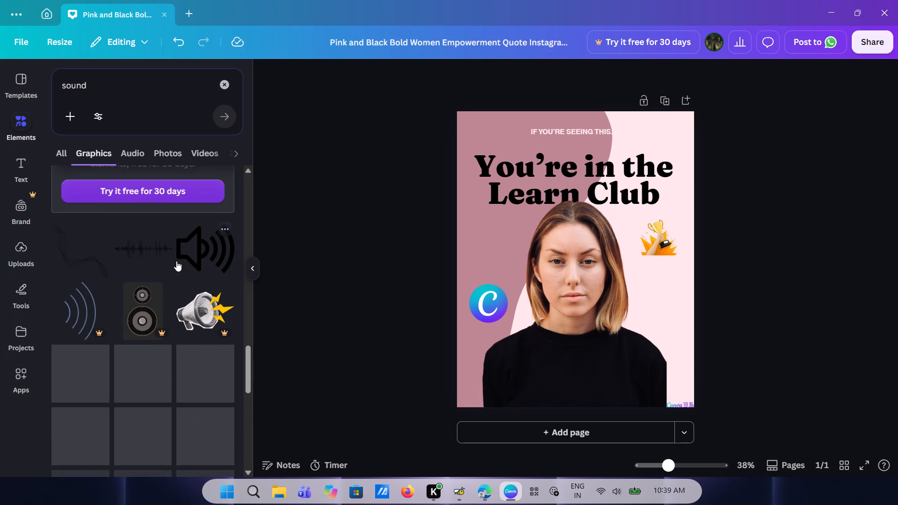
scroll(176, 261, down, 2)
scroll(199, 318, down, 1)
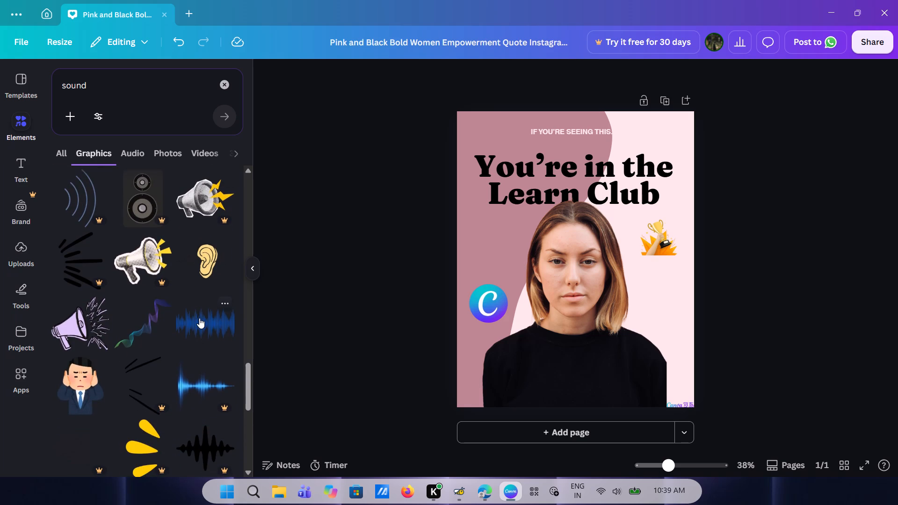
scroll(199, 318, down, 1)
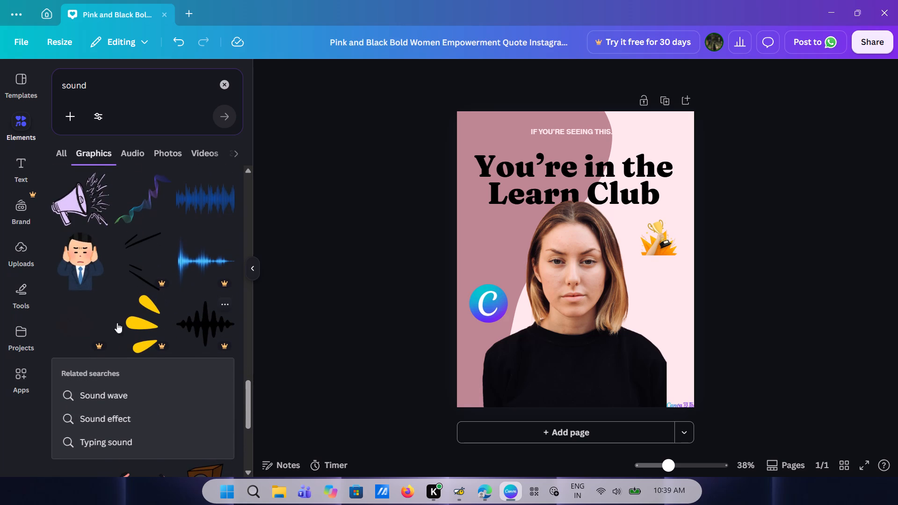
scroll(99, 325, down, 3)
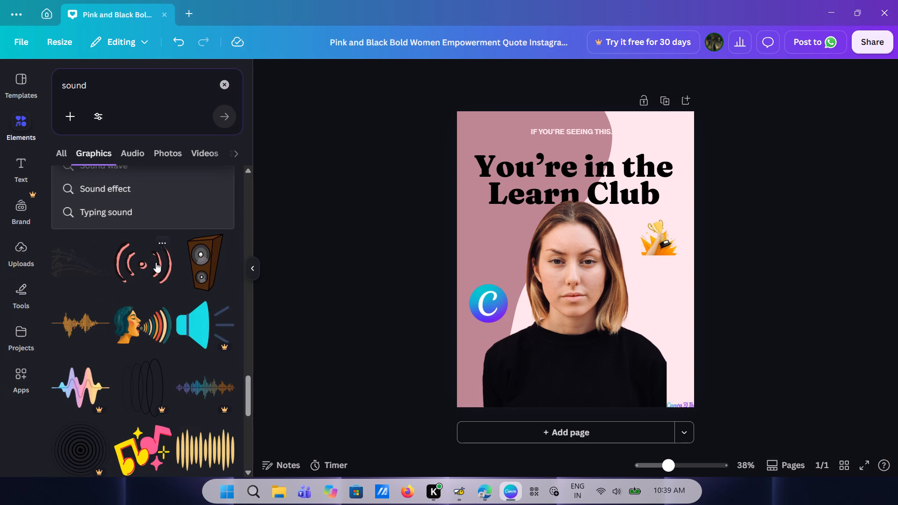
scroll(156, 262, down, 2)
scroll(156, 262, up, 3)
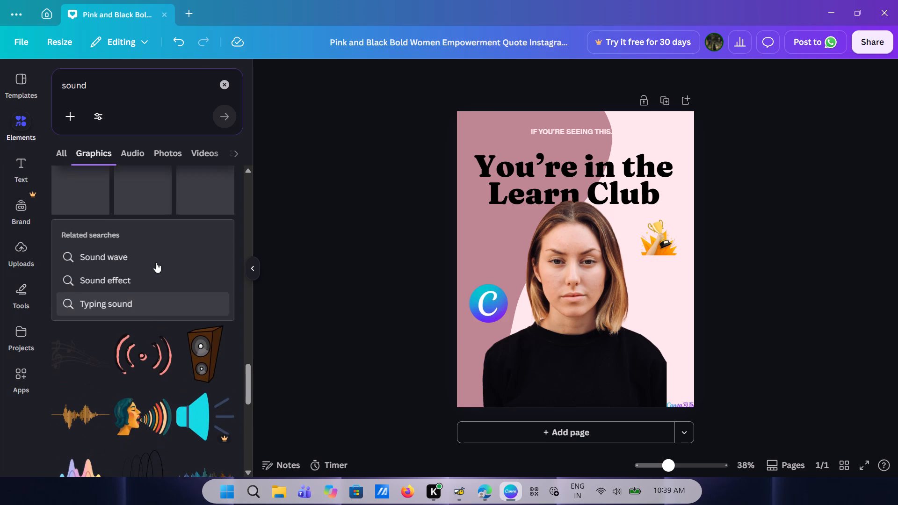
scroll(199, 236, up, 2)
scroll(166, 295, right, 1)
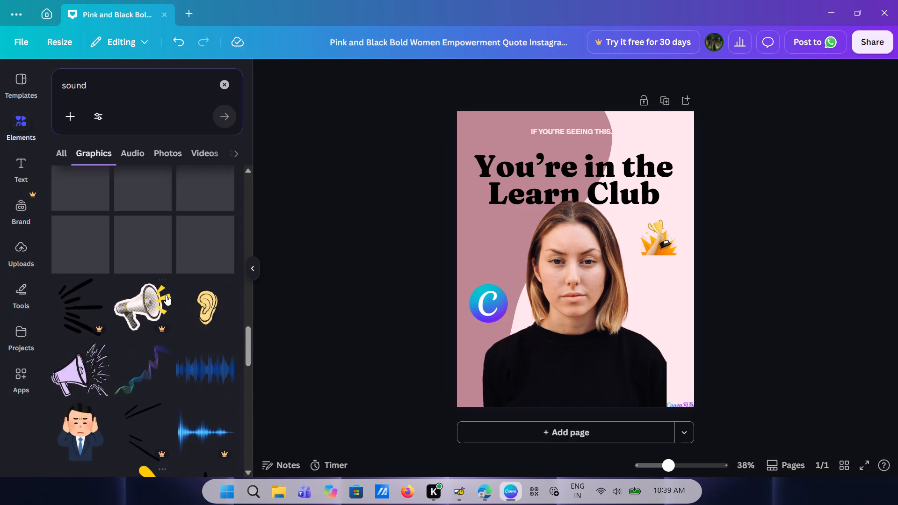
scroll(166, 295, right, 1)
scroll(188, 339, up, 4)
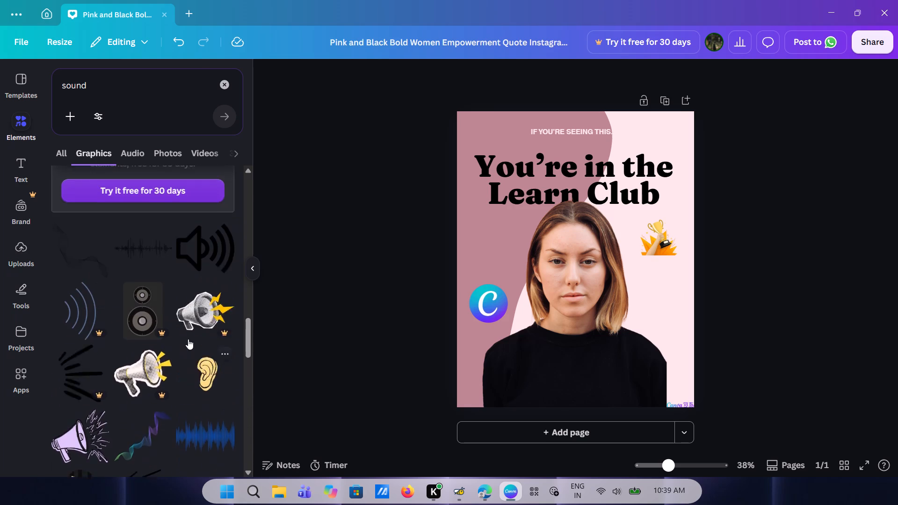
scroll(188, 339, up, 4)
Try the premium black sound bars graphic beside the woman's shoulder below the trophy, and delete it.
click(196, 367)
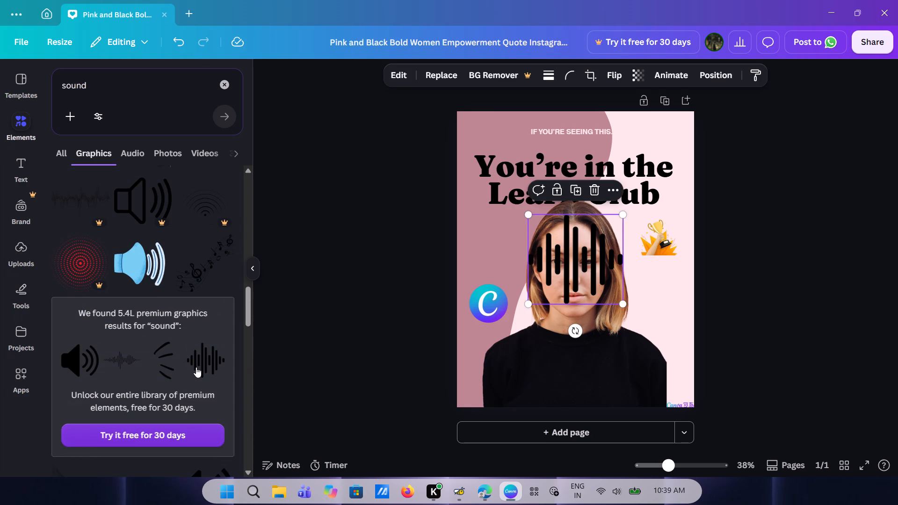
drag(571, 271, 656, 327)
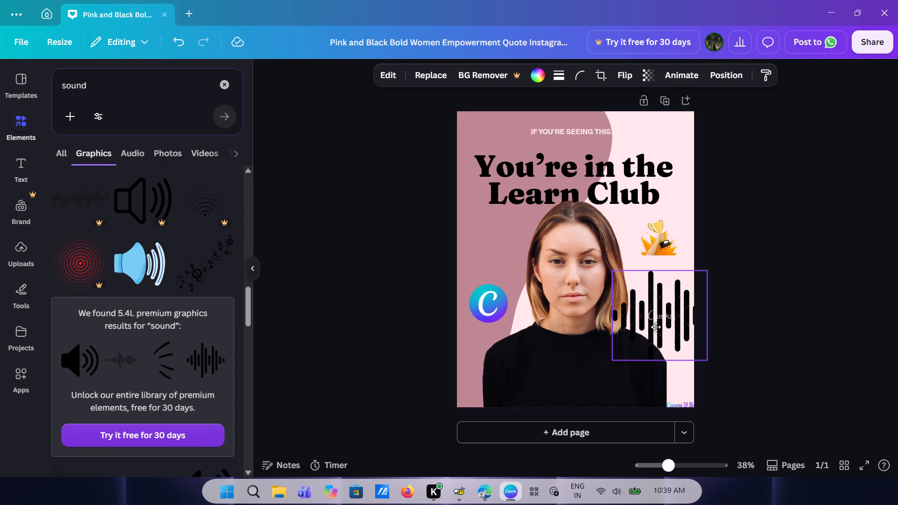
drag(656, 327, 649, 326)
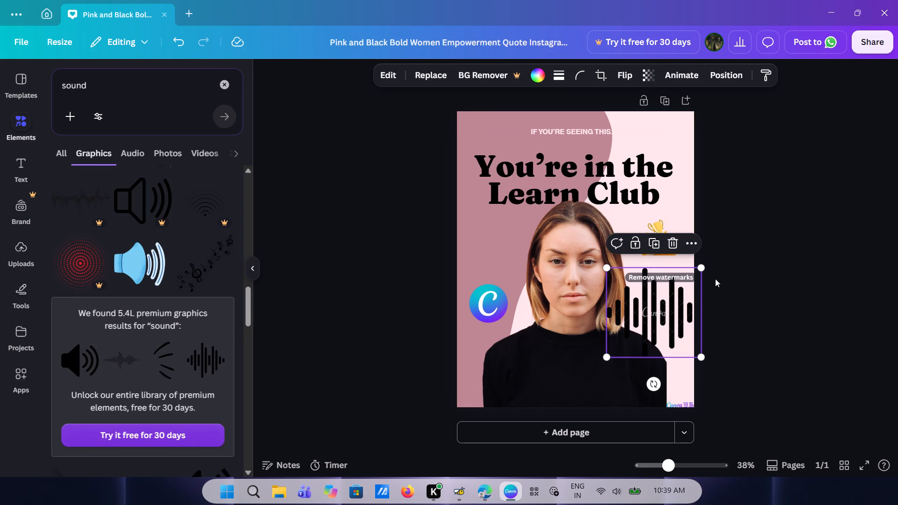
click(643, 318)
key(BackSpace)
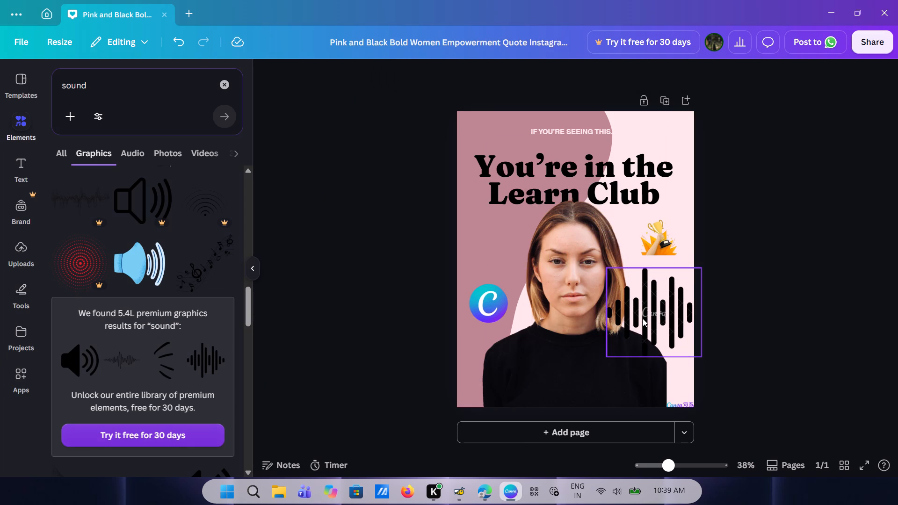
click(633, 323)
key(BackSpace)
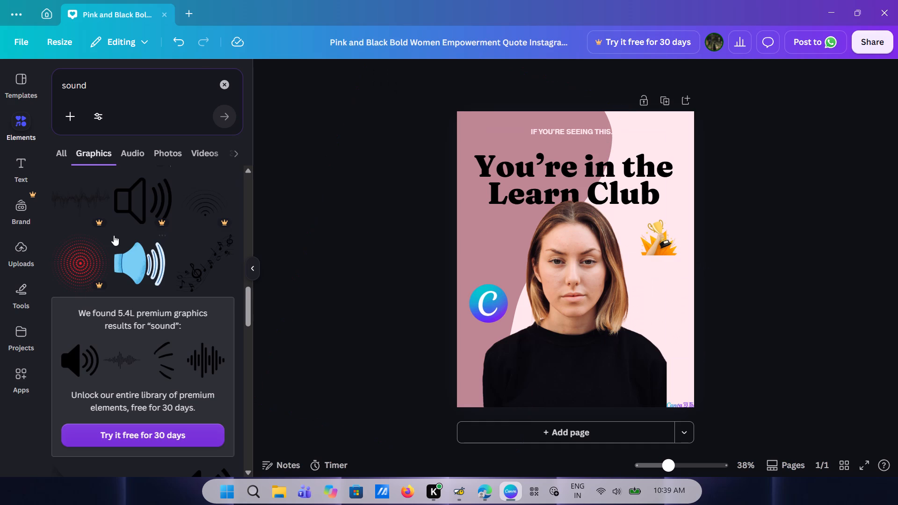
Show all magic recommendations for the pink and orange sound wave and add the thin black waveform graphic to the page.
scroll(114, 235, up, 4)
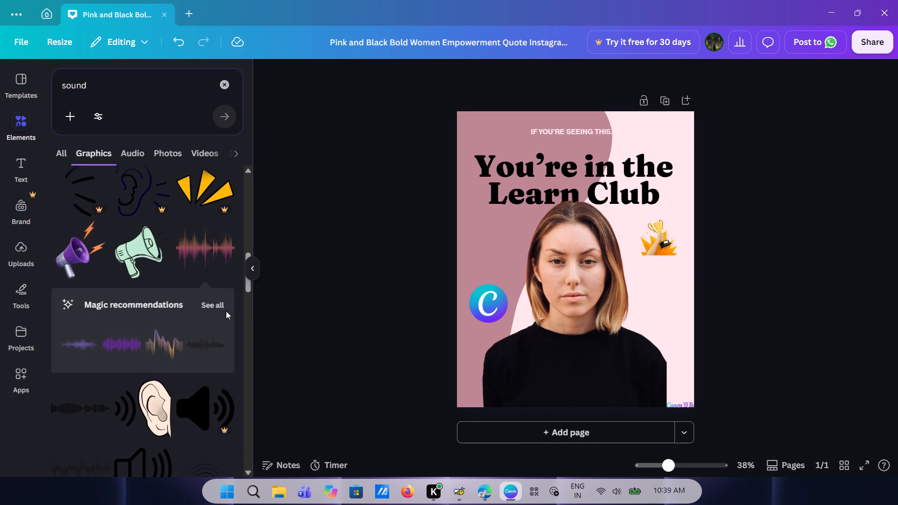
click(220, 310)
scroll(133, 290, down, 1)
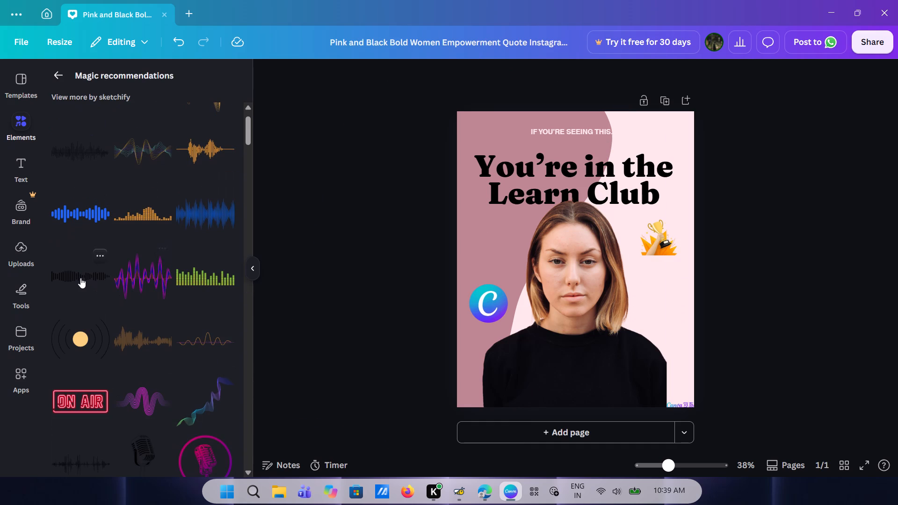
click(80, 278)
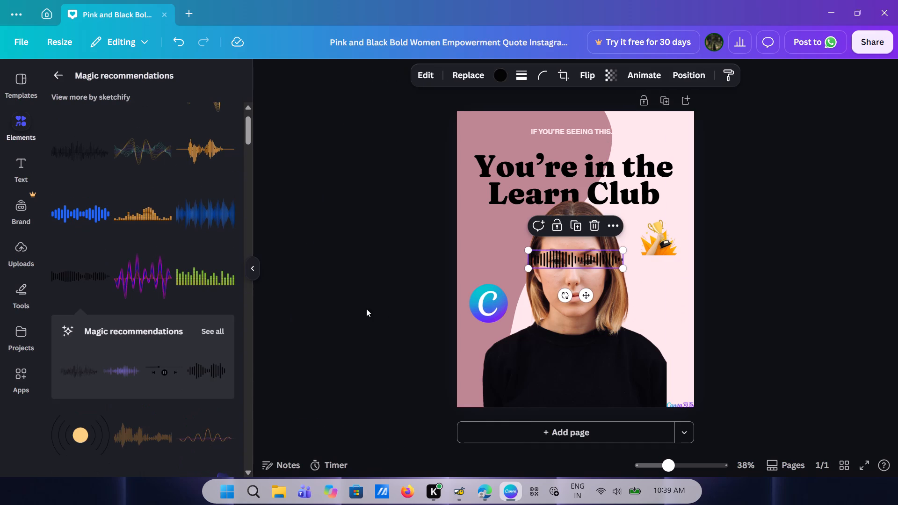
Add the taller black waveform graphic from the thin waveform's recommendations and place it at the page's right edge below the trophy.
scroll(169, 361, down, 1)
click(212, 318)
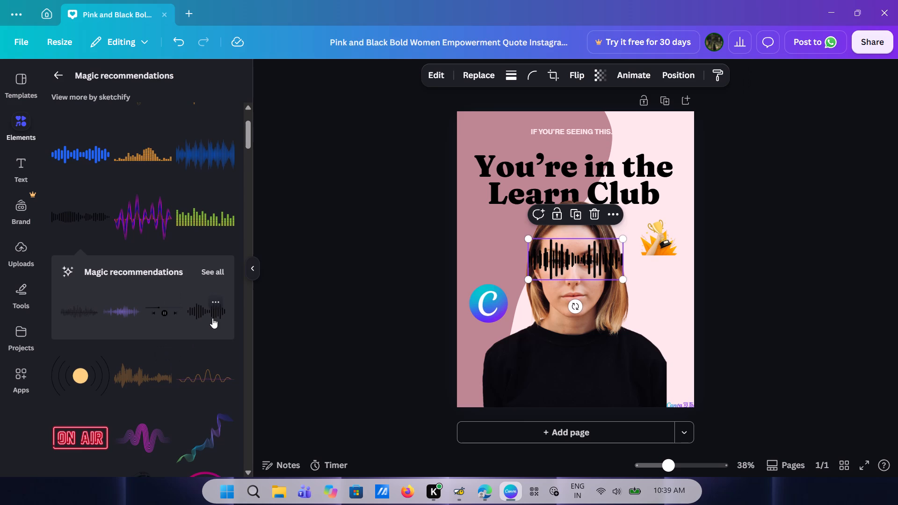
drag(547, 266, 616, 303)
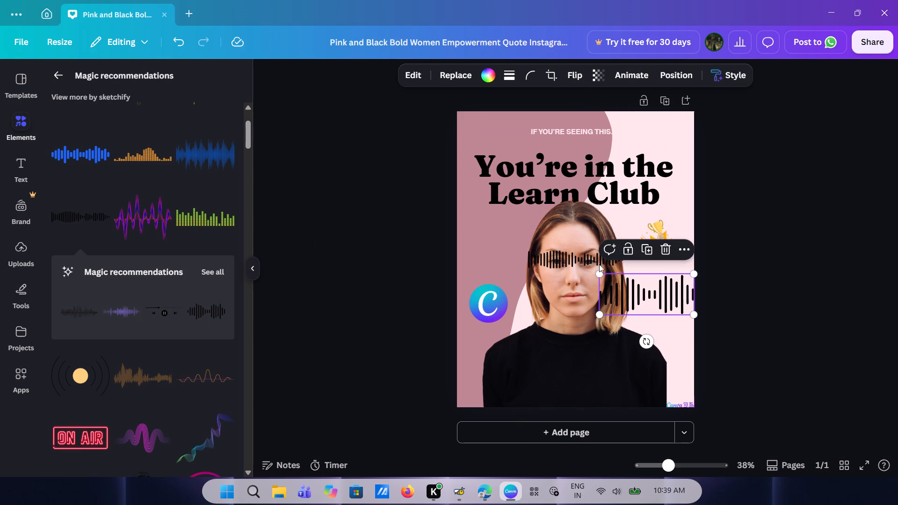
Delete the thin black waveform graphic covering the woman's eyes.
click(570, 262)
key(BackSpace)
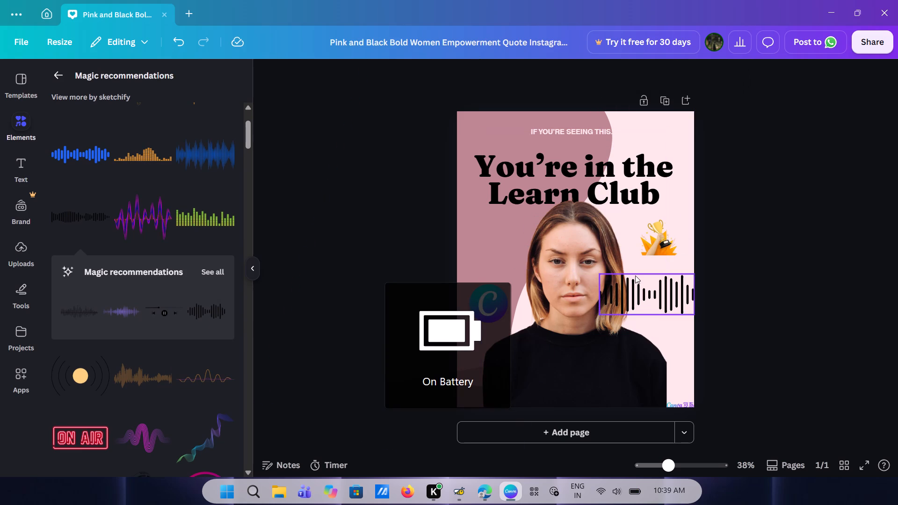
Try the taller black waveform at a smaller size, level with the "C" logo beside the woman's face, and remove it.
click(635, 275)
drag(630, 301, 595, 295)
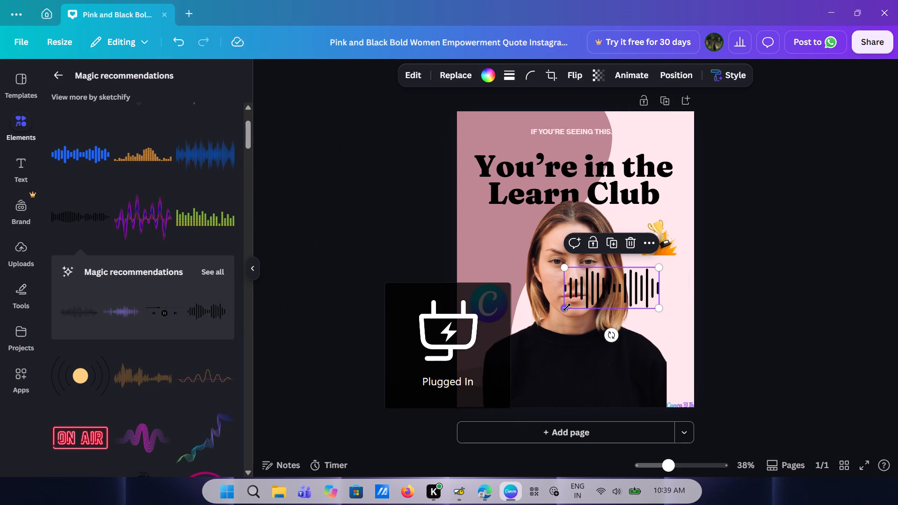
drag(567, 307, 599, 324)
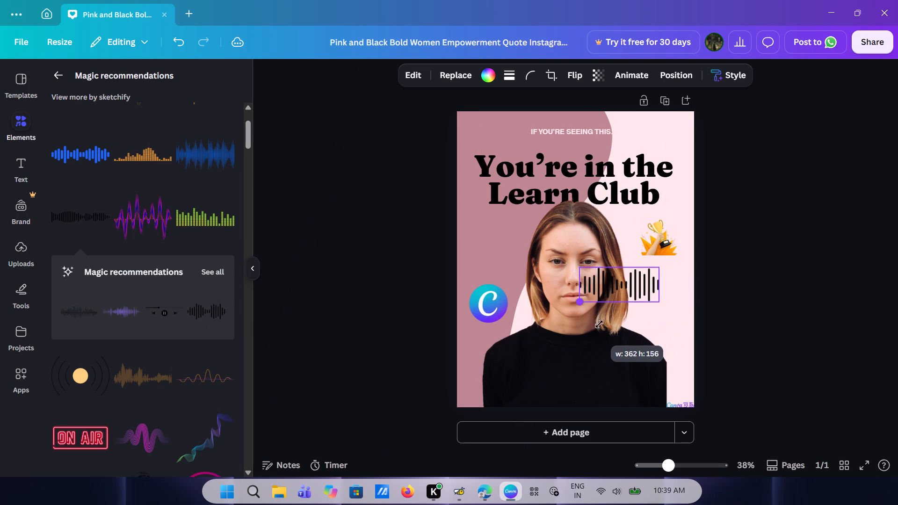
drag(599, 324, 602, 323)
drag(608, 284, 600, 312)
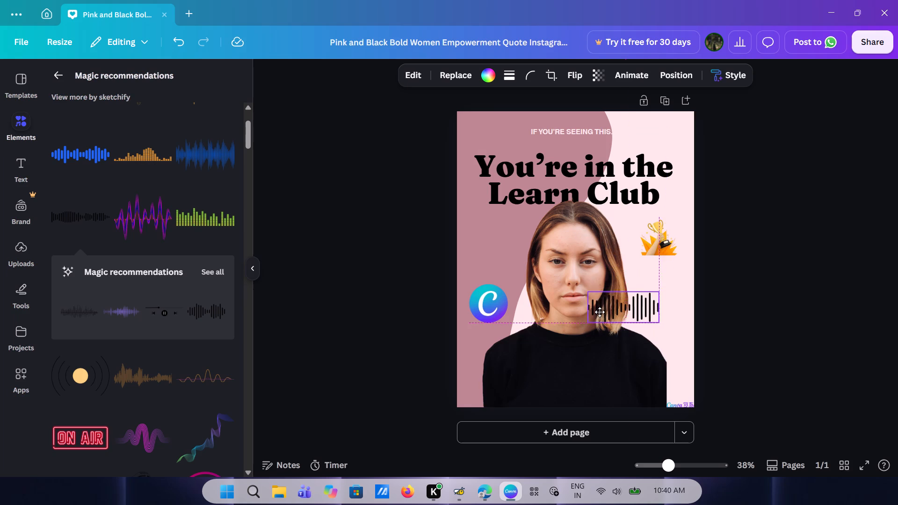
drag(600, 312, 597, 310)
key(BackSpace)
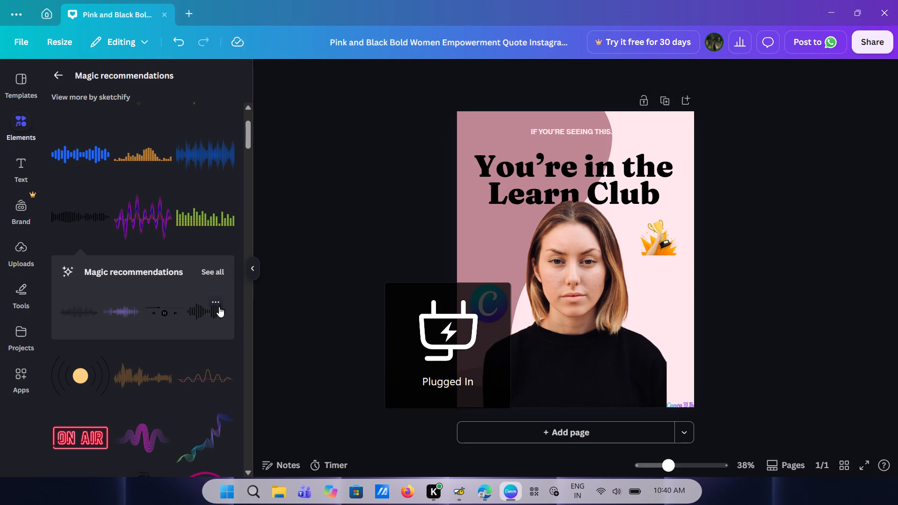
Add the taller black waveform graphic from the magic recommendations to the page again.
click(203, 318)
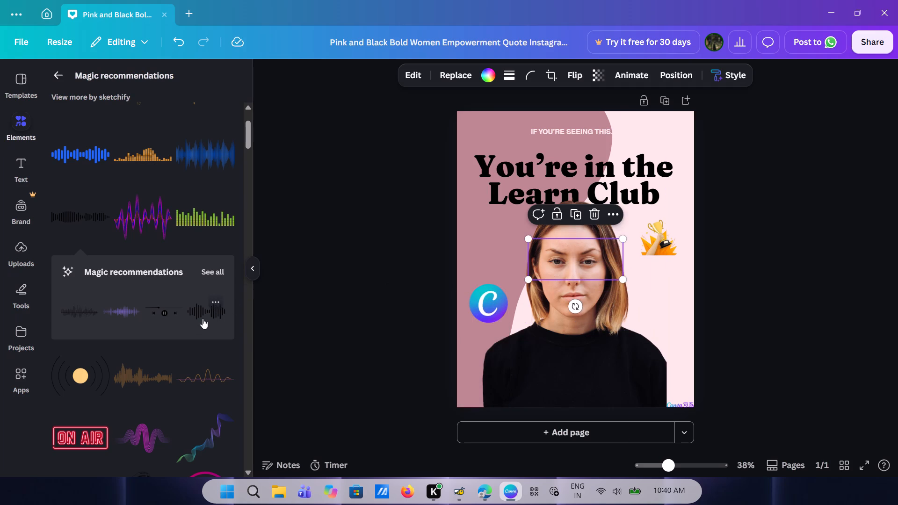
Add the square frame from the basic shape frames to the page beside the woman's face.
click(58, 74)
click(228, 92)
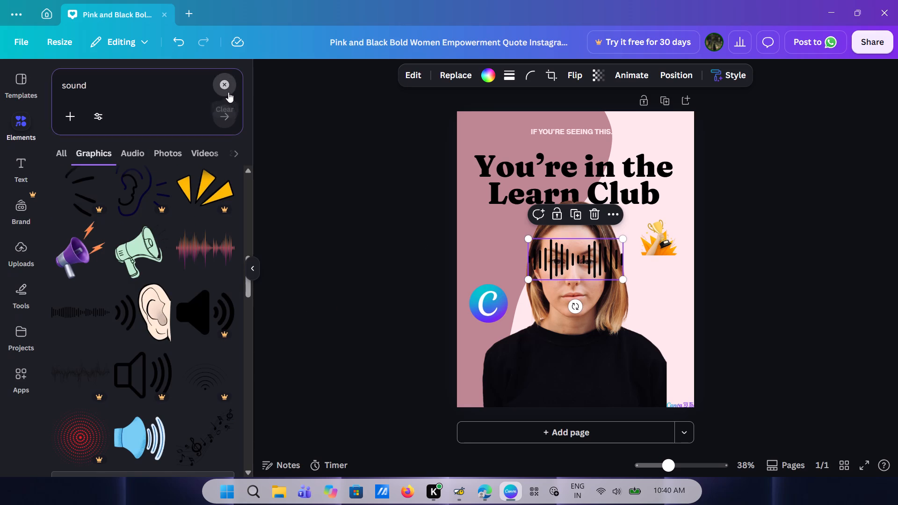
click(259, 365)
click(213, 385)
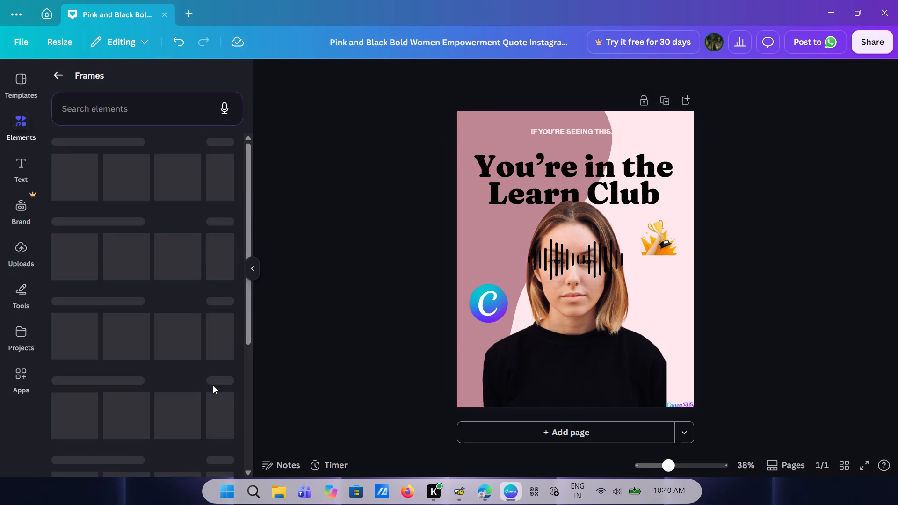
click(83, 192)
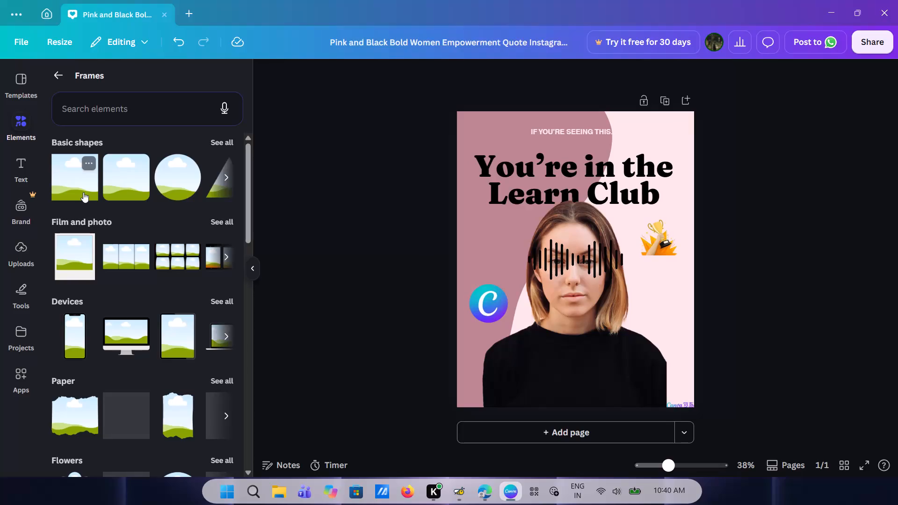
drag(548, 240, 610, 296)
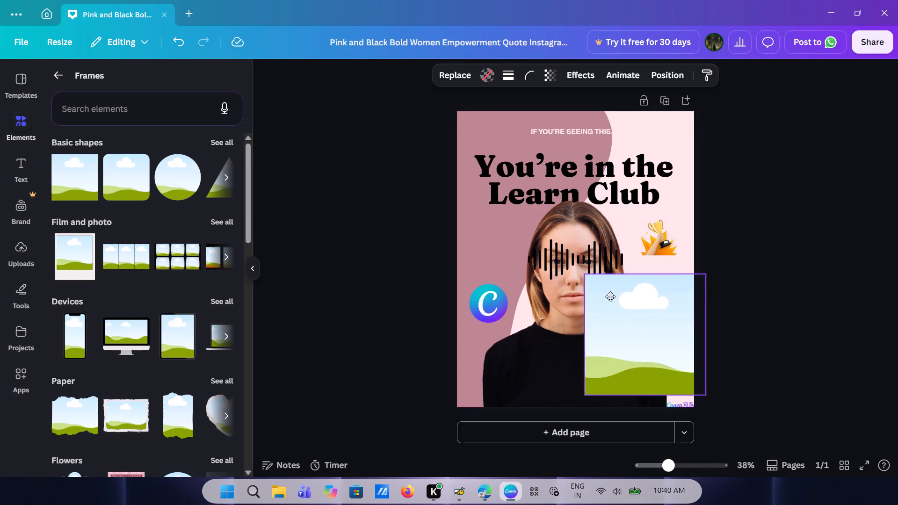
drag(610, 296, 607, 295)
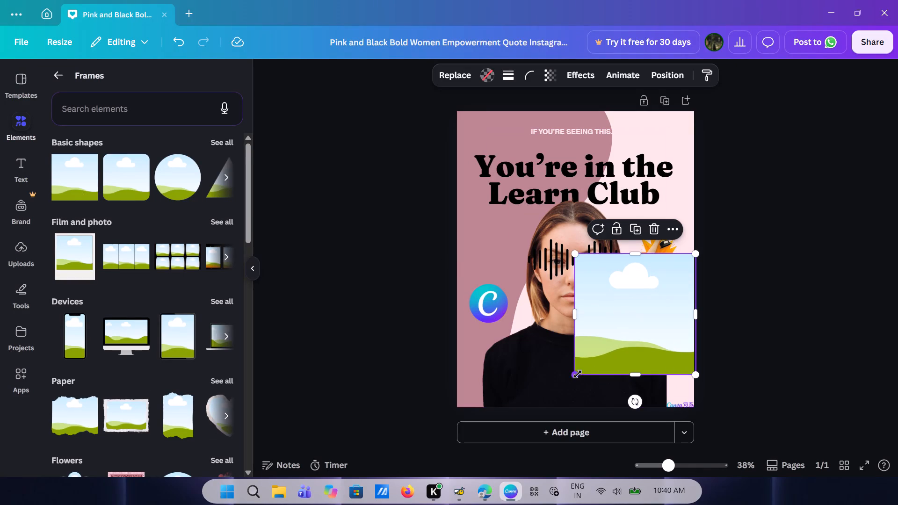
Shrink the square frame to about 175 by 175, using the "C" logo as the size reference.
drag(578, 374, 634, 296)
drag(660, 278, 659, 253)
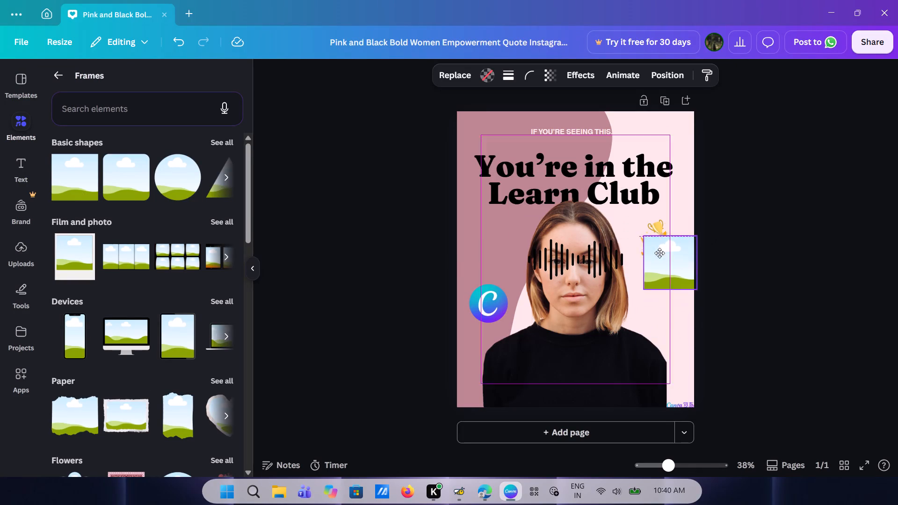
drag(659, 253, 485, 304)
drag(522, 332, 506, 317)
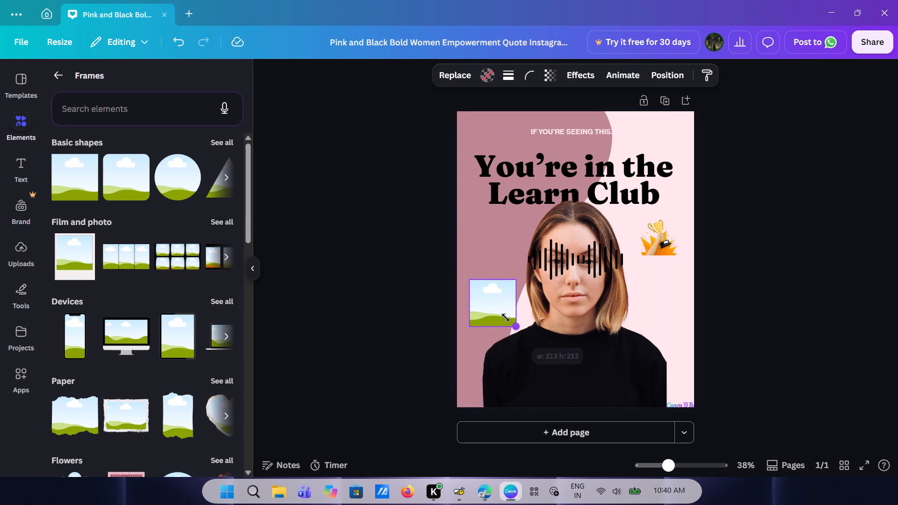
drag(506, 317, 505, 327)
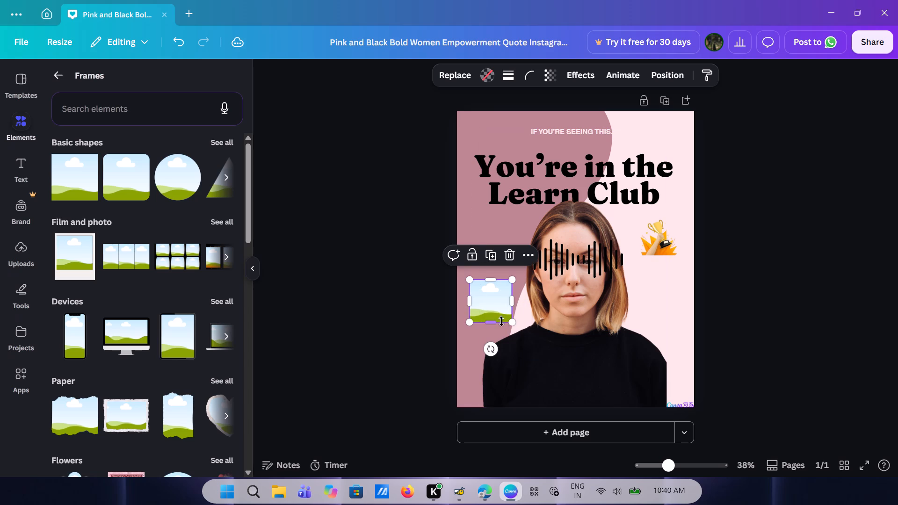
drag(514, 280, 512, 285)
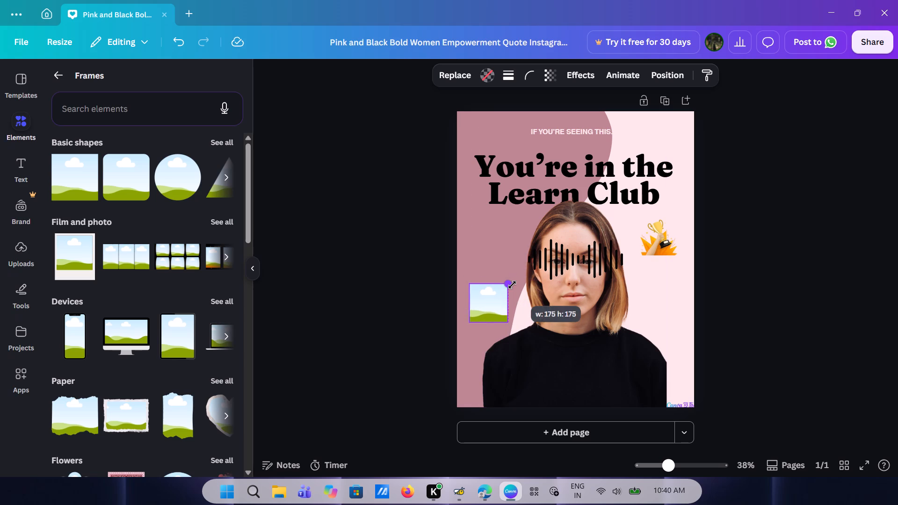
click(508, 302)
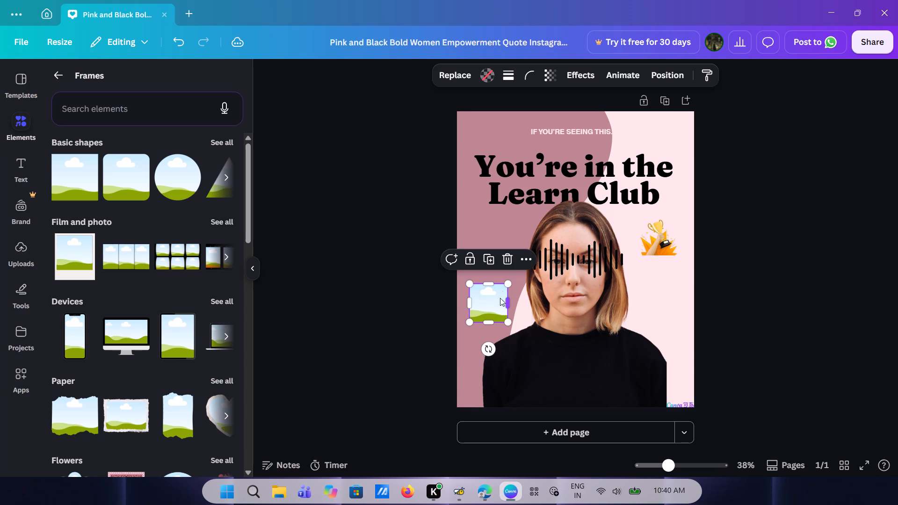
Place the small square frame beneath the trophy, level with the "C" logo.
drag(487, 308, 654, 245)
drag(654, 245, 653, 244)
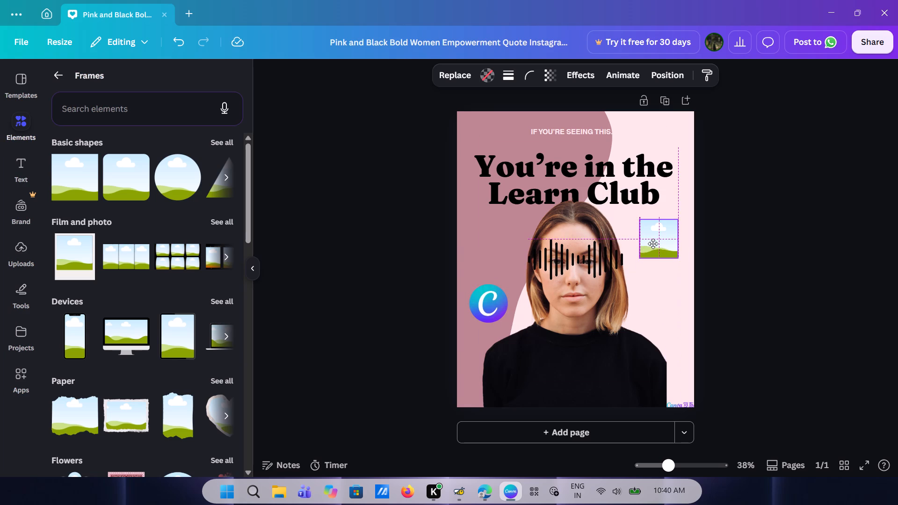
drag(653, 244, 652, 261)
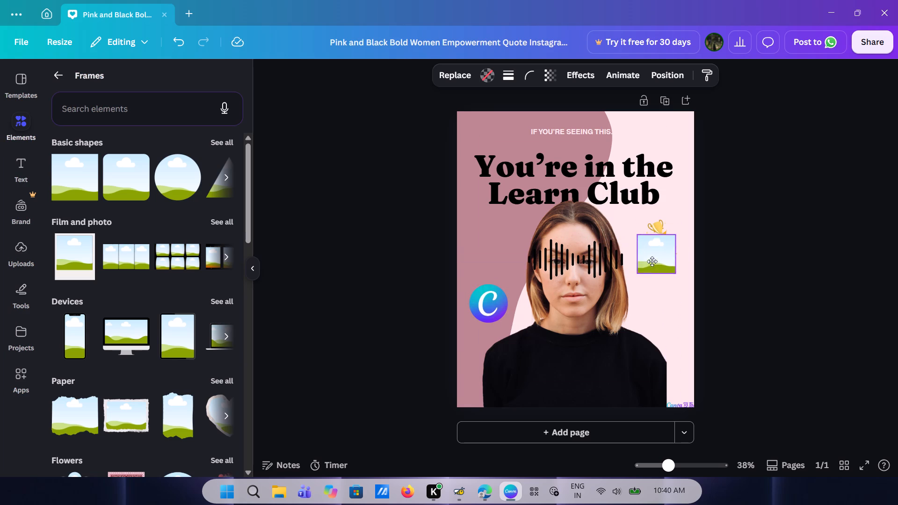
drag(652, 261, 659, 310)
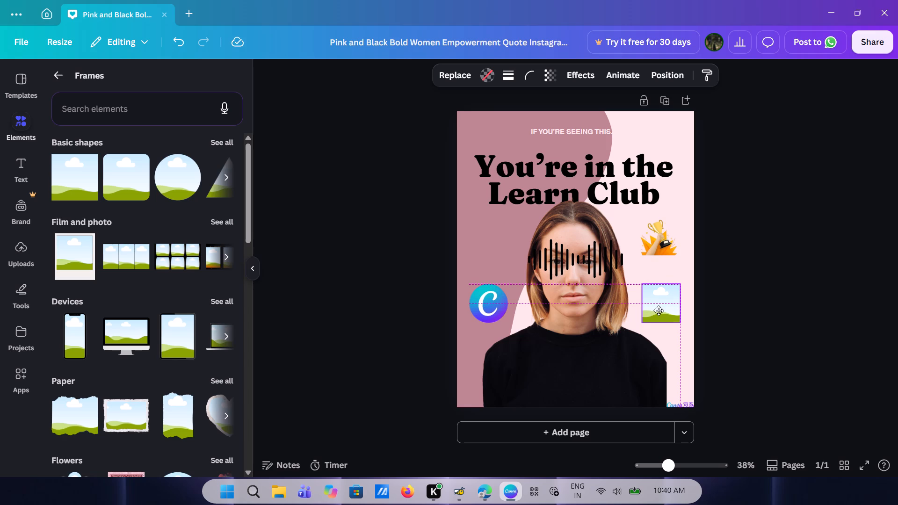
drag(659, 310, 652, 308)
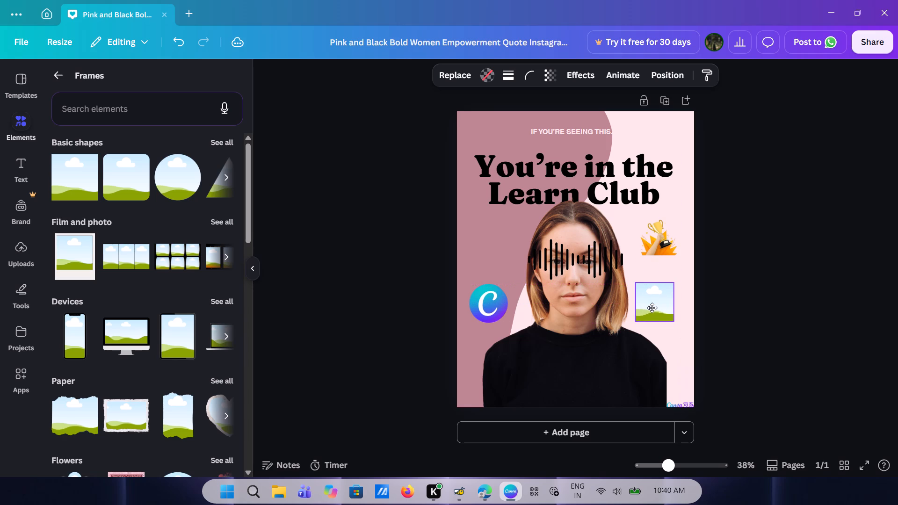
drag(652, 308, 655, 308)
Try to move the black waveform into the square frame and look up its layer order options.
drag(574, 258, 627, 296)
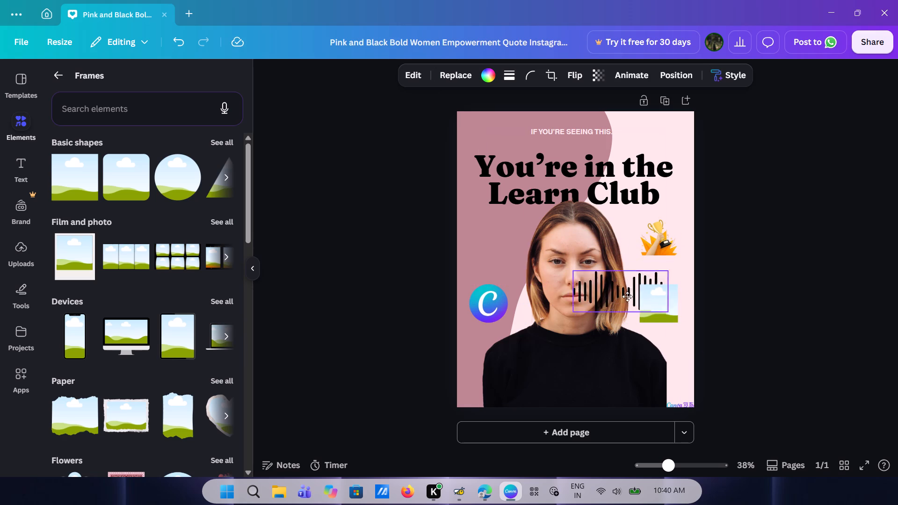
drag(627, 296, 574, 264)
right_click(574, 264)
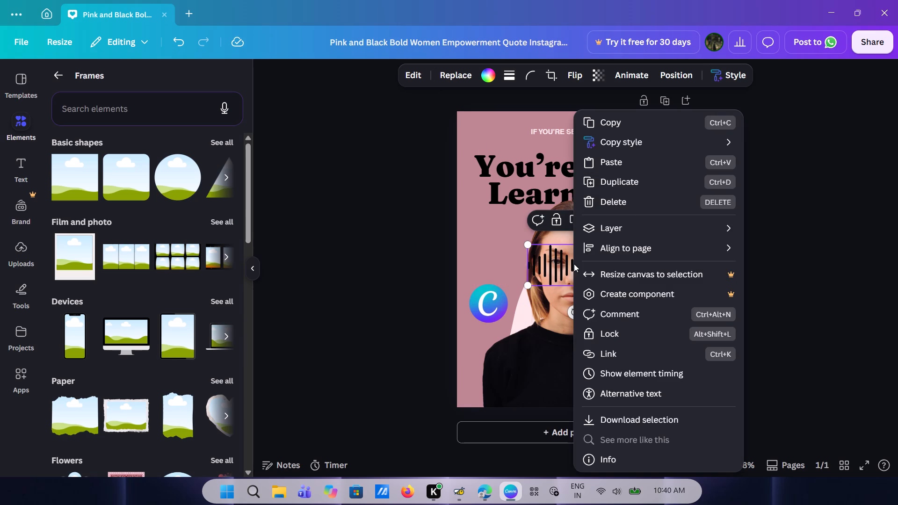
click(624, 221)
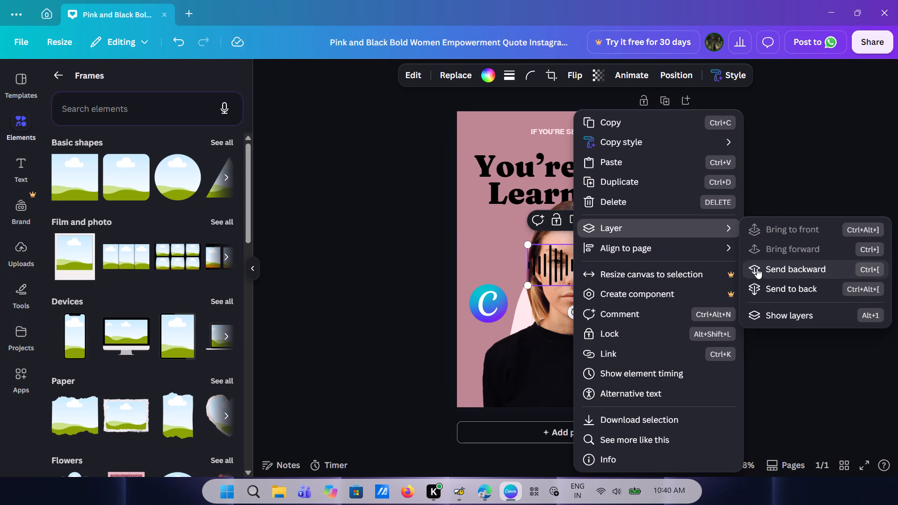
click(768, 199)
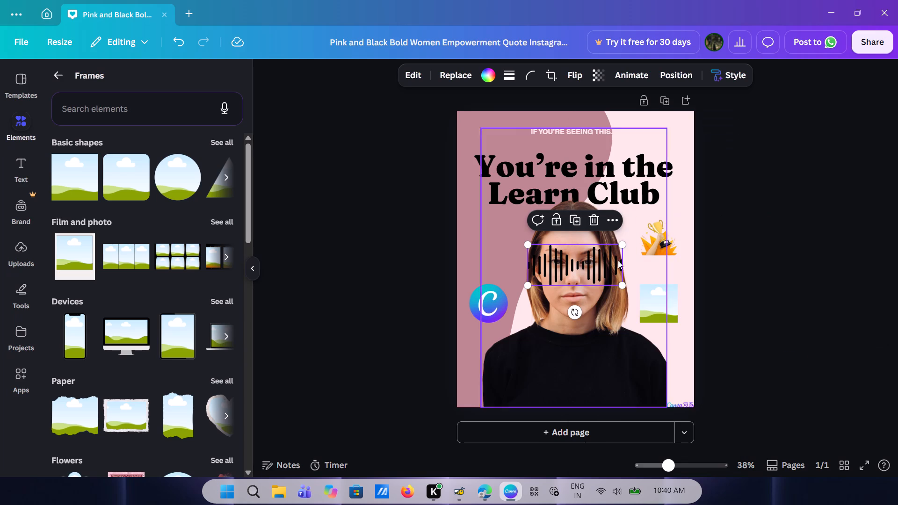
Delete the black waveform graphic lying over the woman's face.
drag(597, 269, 576, 278)
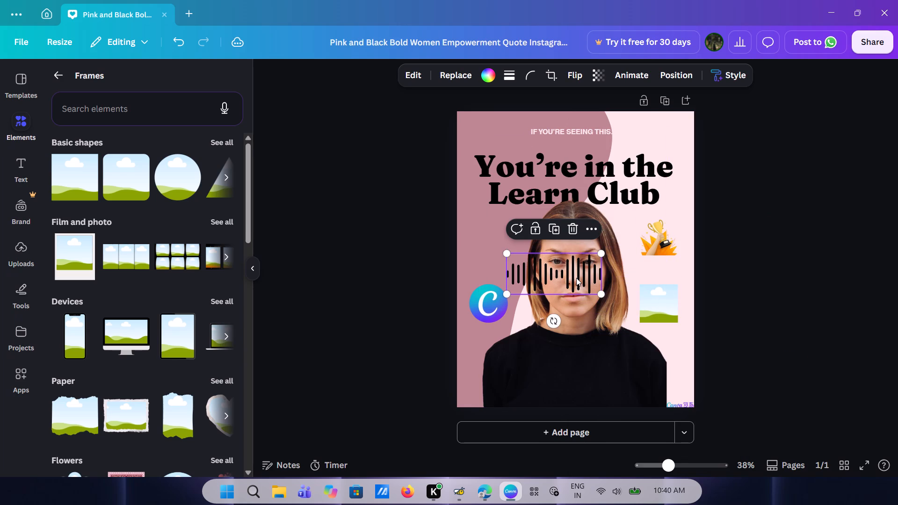
key(BackSpace)
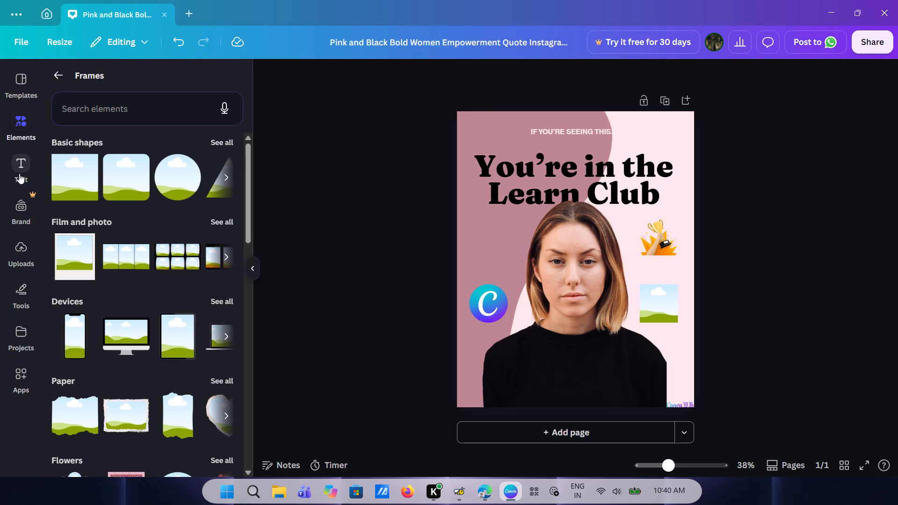
Search the uploaded files for "sound".
click(60, 79)
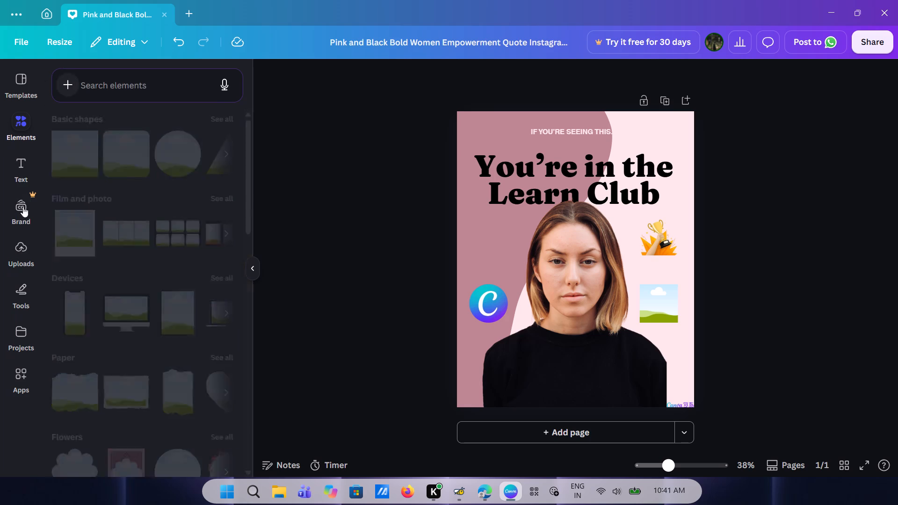
click(23, 248)
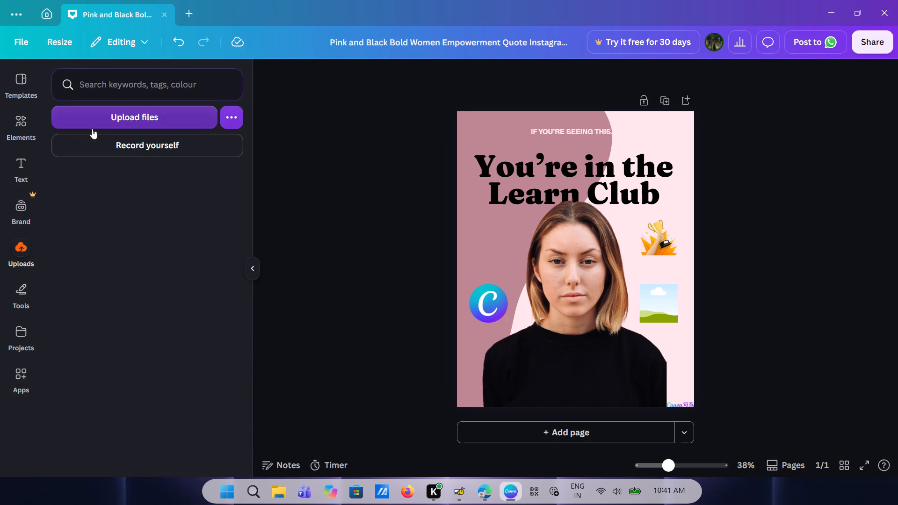
click(12, 246)
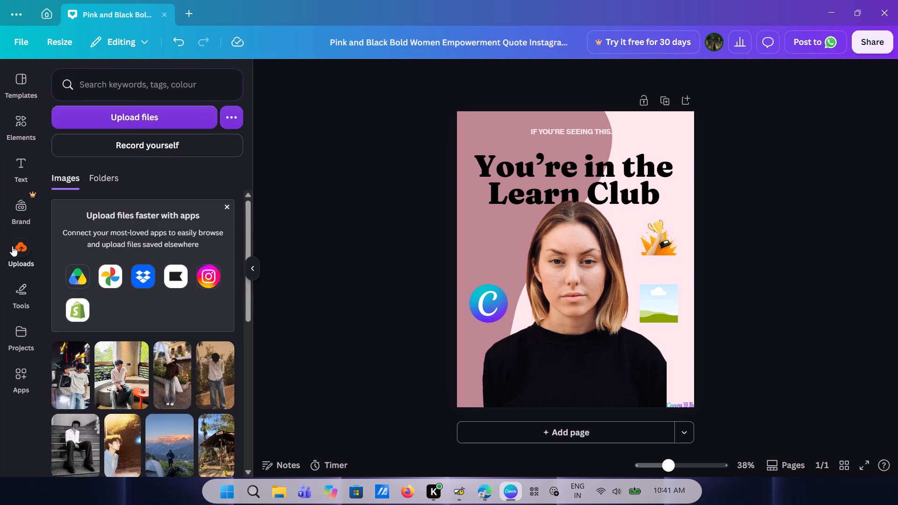
click(17, 242)
click(103, 94)
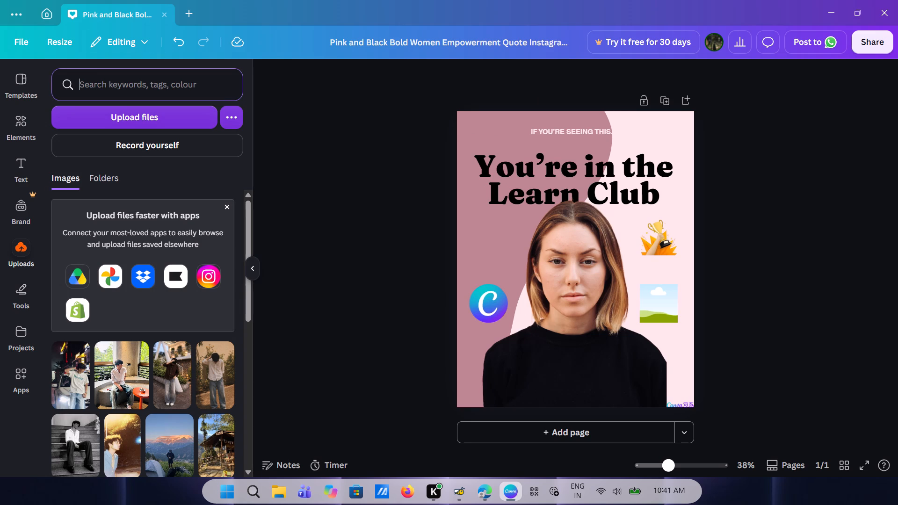
text(sound)
key(Return)
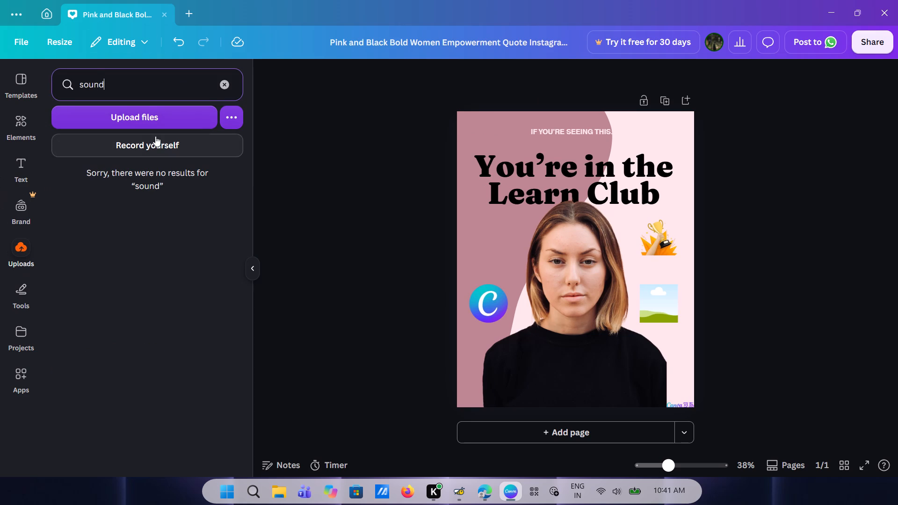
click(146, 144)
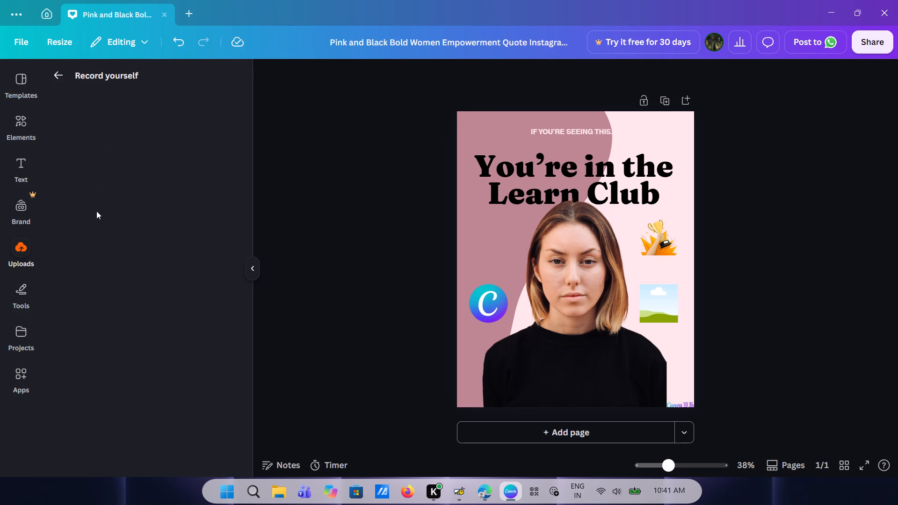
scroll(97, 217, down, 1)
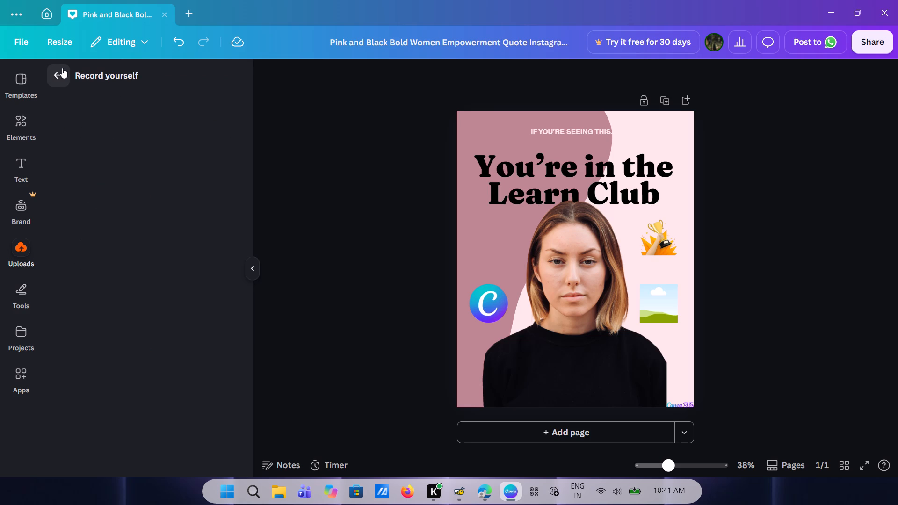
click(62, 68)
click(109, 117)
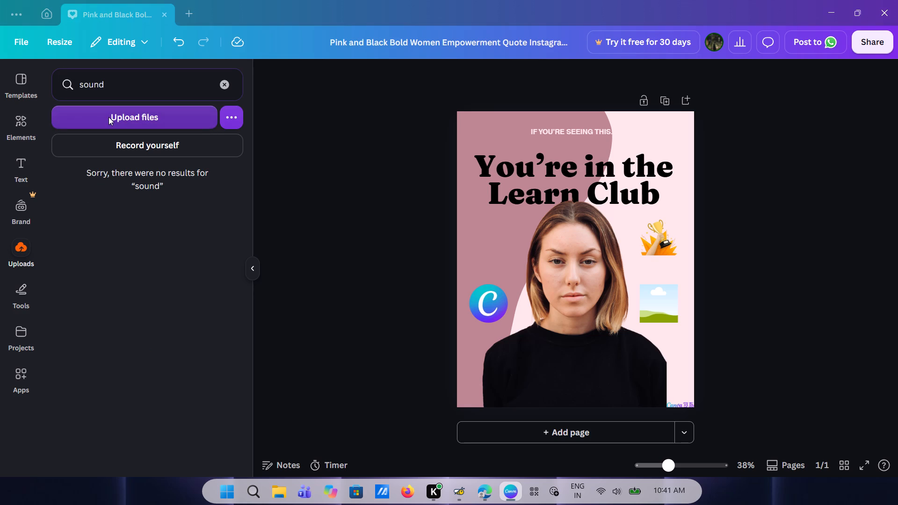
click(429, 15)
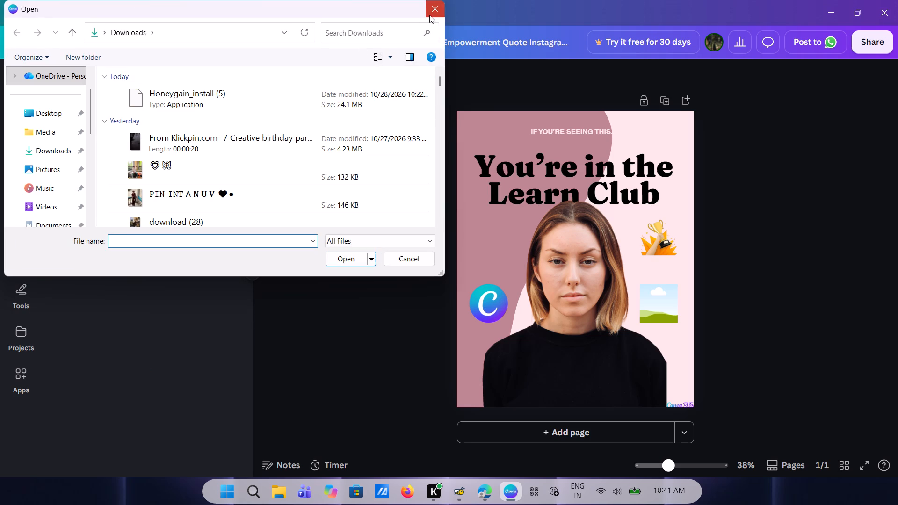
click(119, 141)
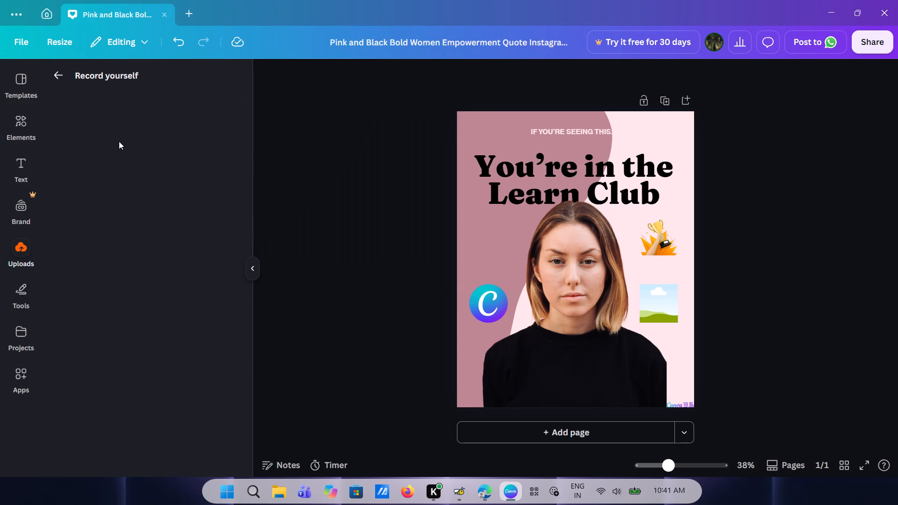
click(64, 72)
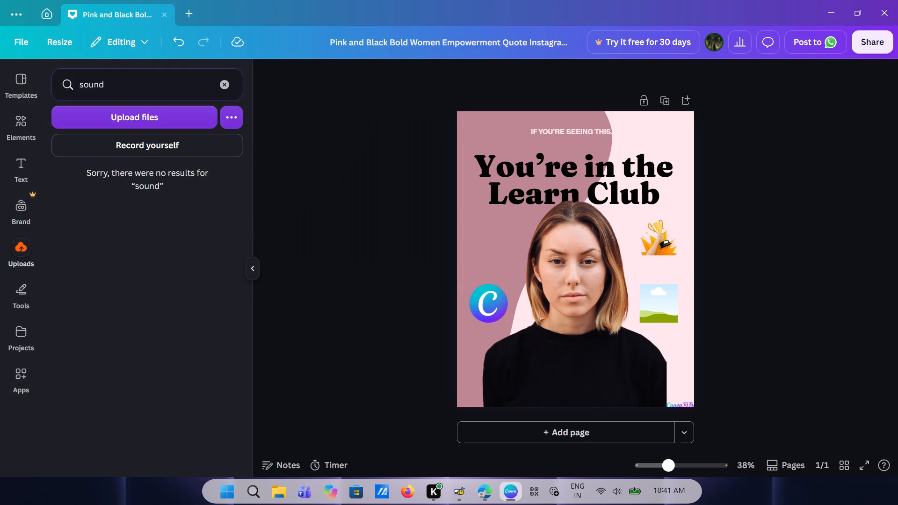
Clear the "sound" search so all uploaded images are listed.
click(116, 79)
key(BackSpace)
key(BackSpace)
key(BackSpace)
key(BackSpace)
key(BackSpace)
key(BackSpace)
key(BackSpace)
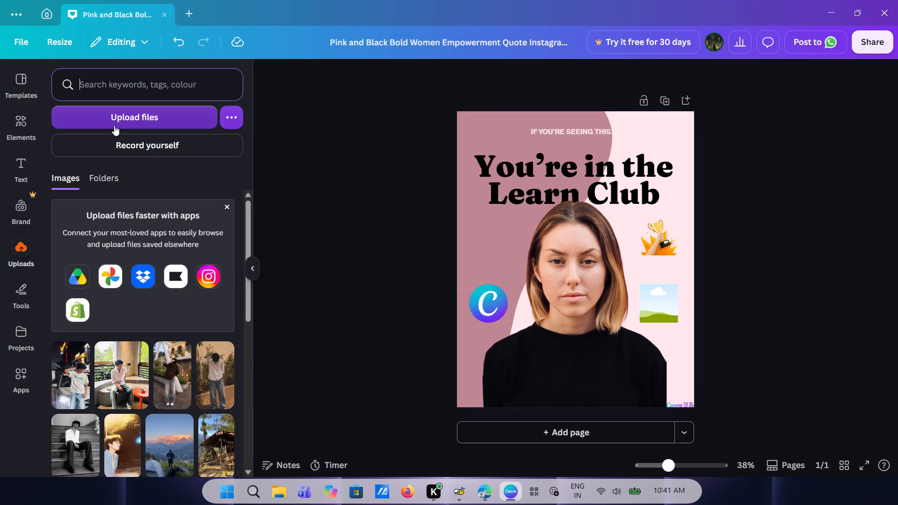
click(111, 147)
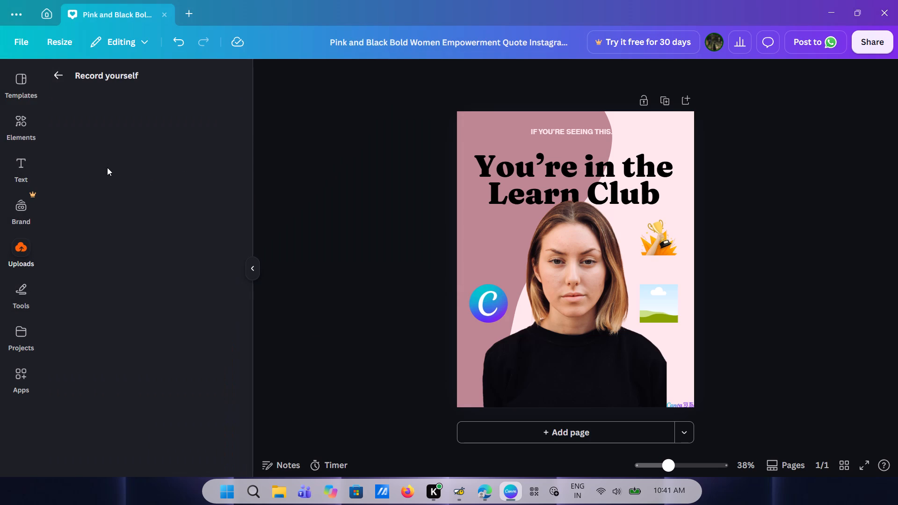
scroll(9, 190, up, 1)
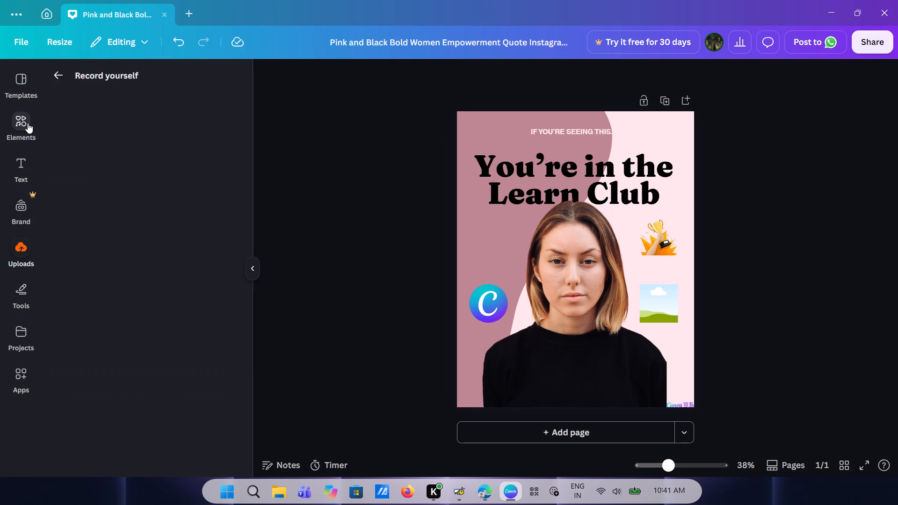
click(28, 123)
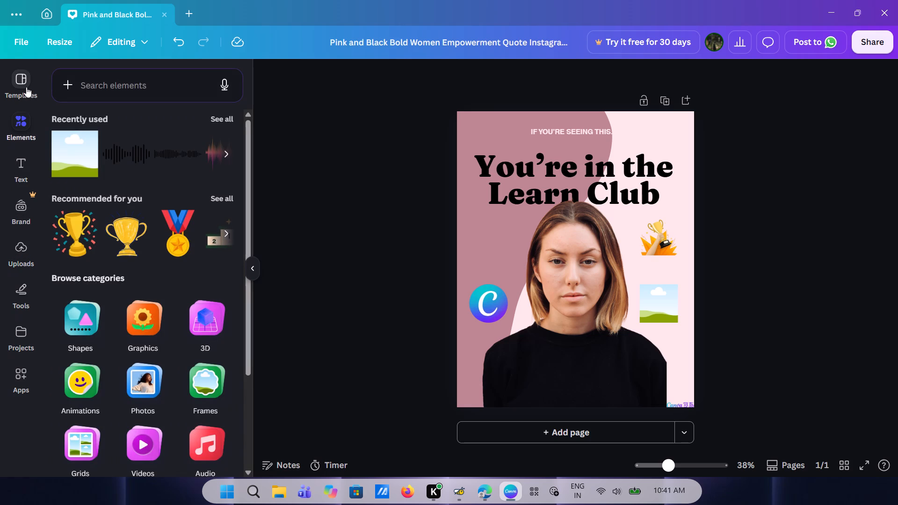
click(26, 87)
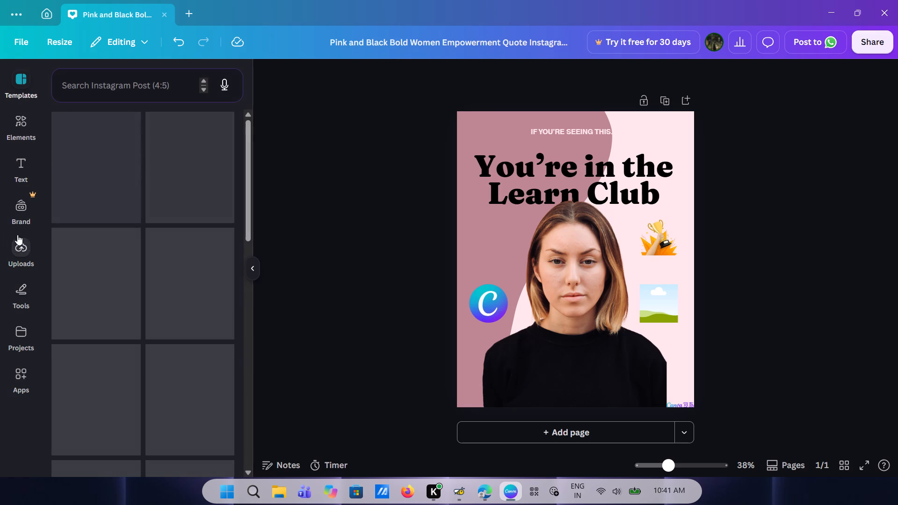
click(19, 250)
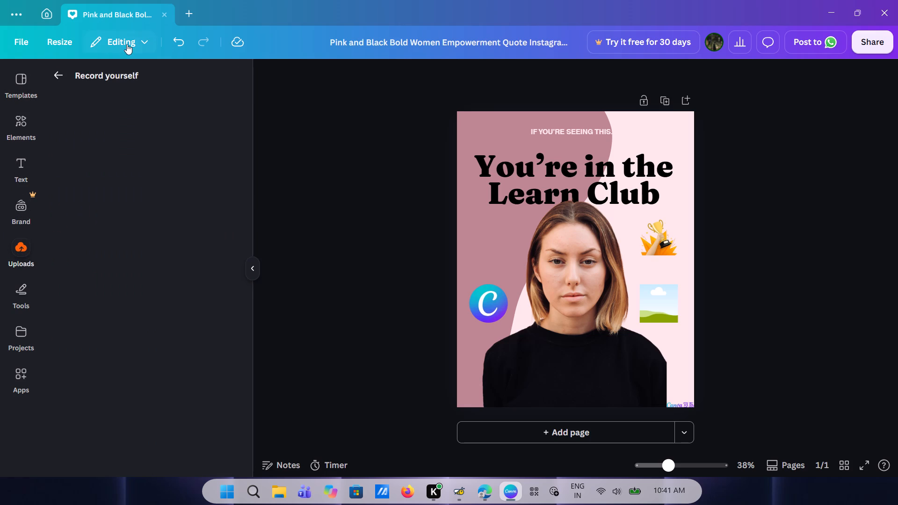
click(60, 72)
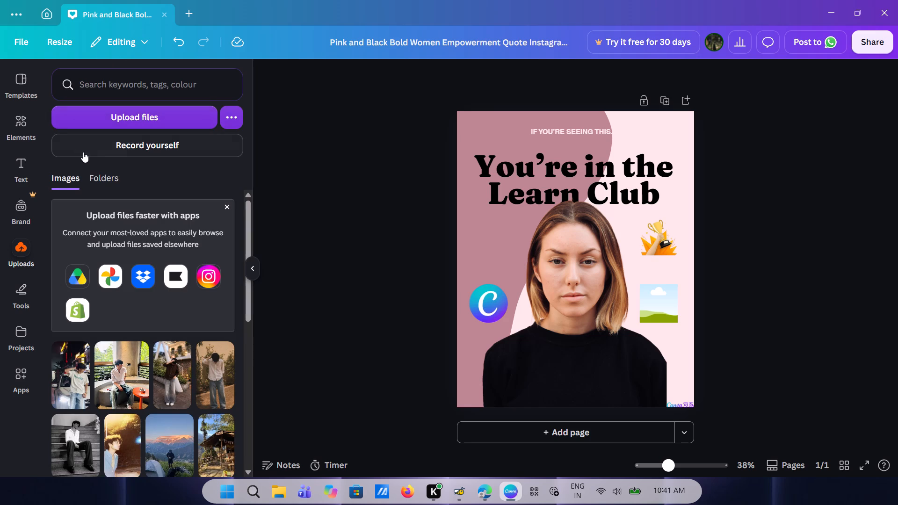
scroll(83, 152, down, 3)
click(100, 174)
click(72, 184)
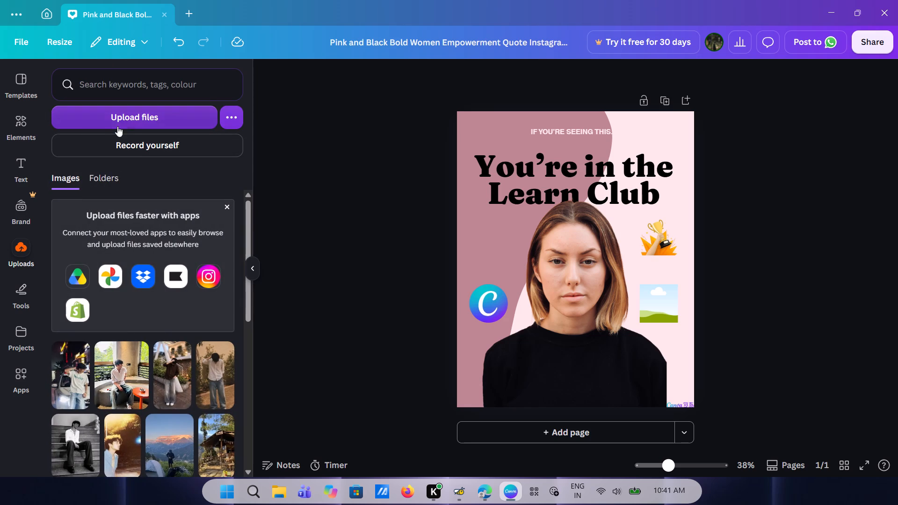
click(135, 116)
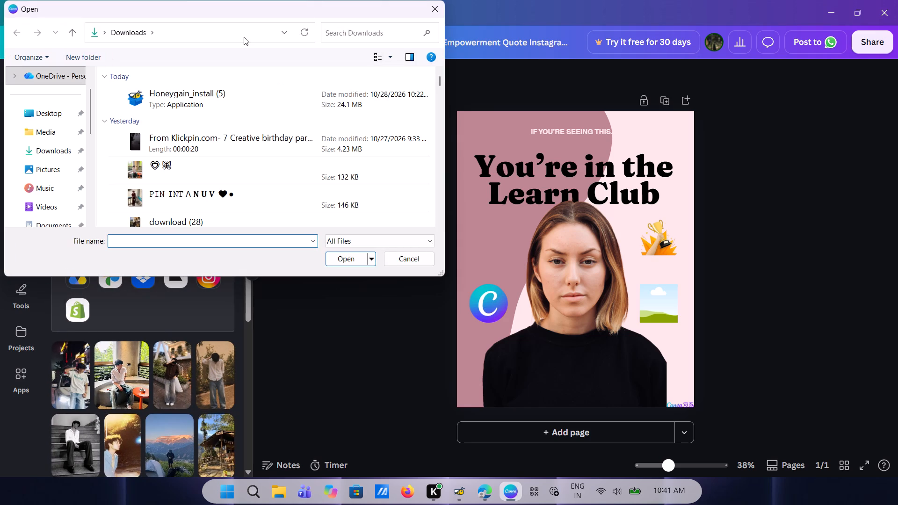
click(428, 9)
Search the uploaded files for "sound".
click(107, 96)
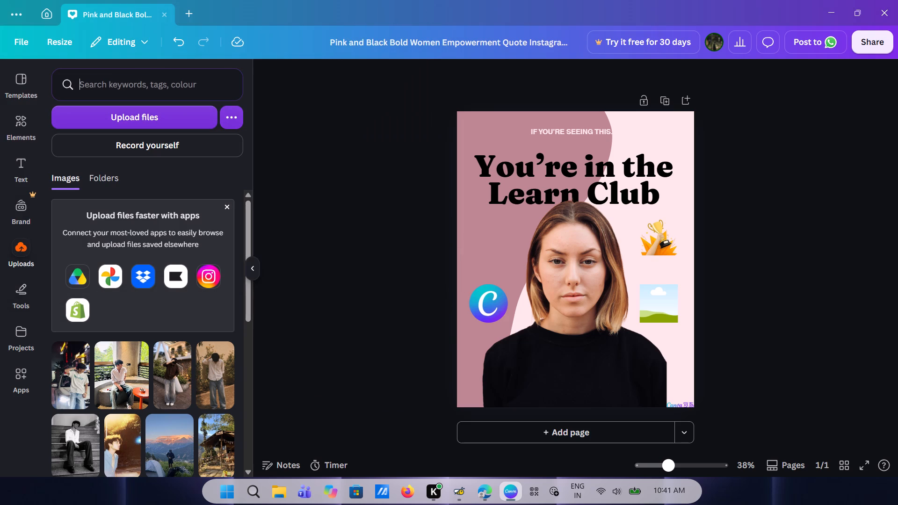
text(sound)
key(Return)
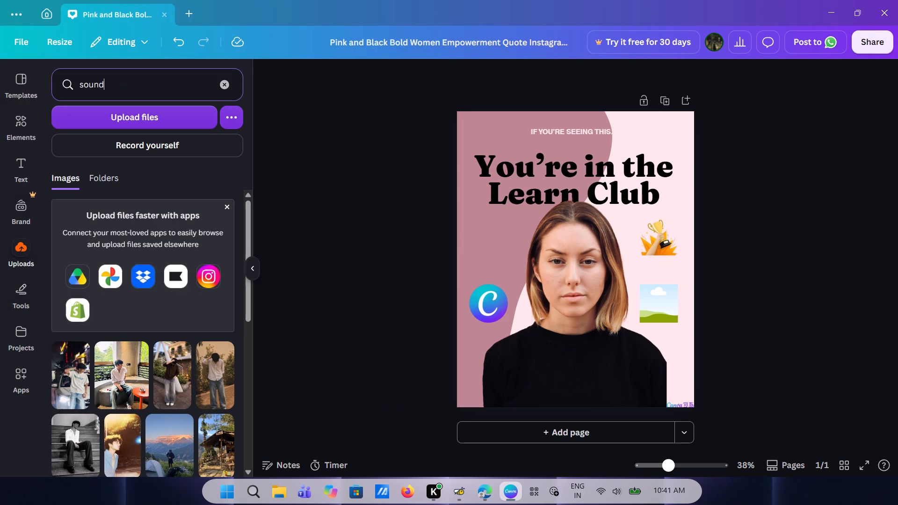
scroll(111, 311, down, 2)
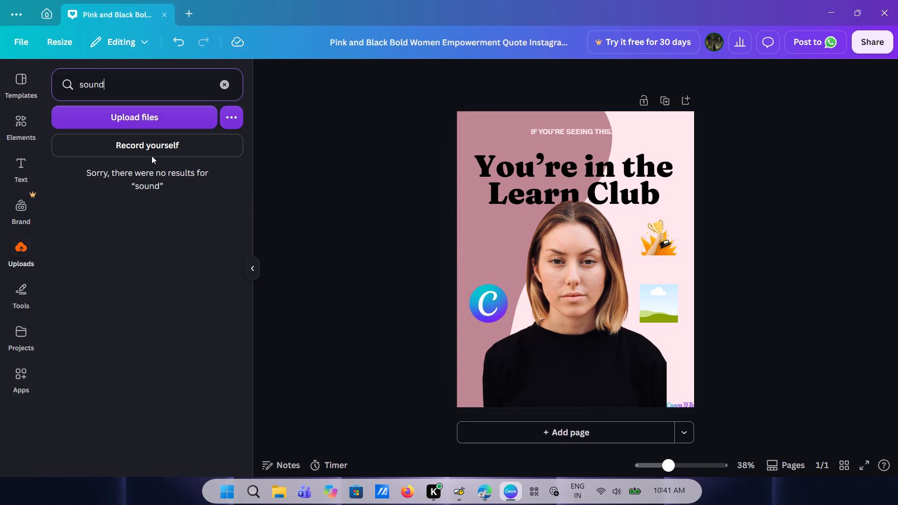
click(158, 144)
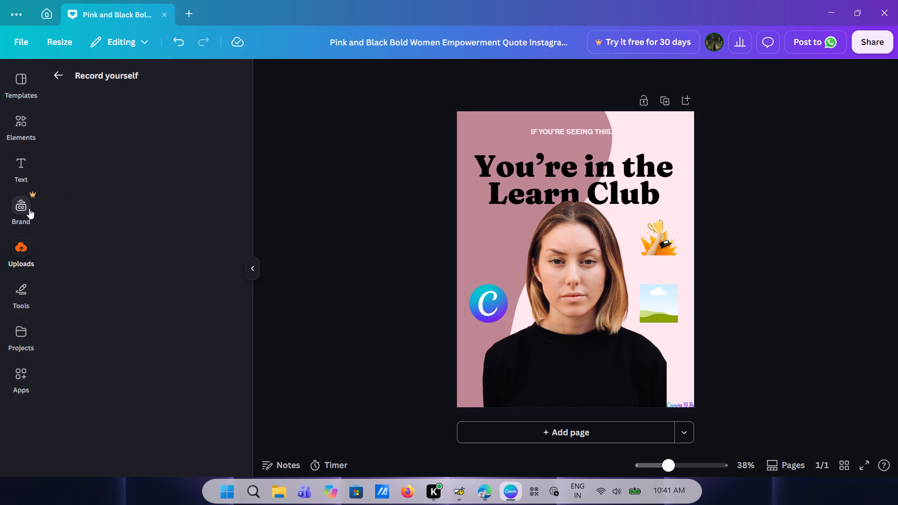
Search the design elements for "sound" by reusing the recent search.
click(22, 134)
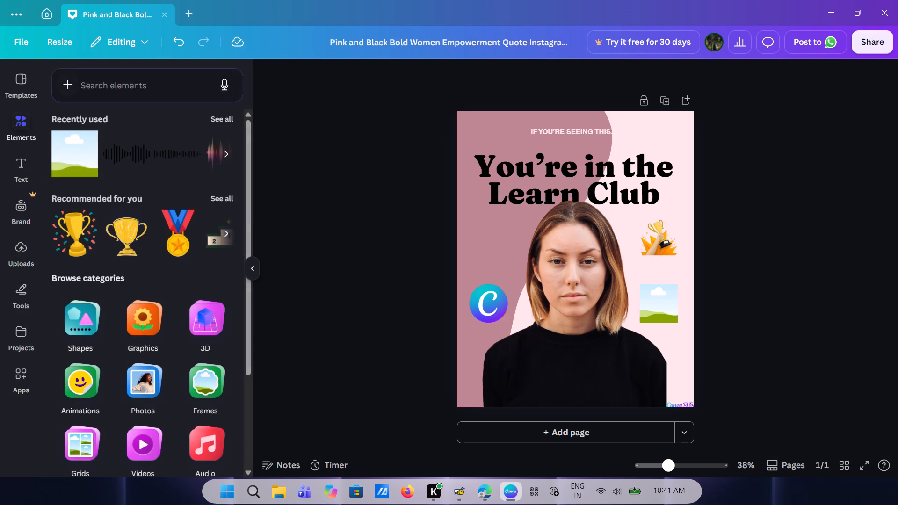
click(94, 85)
click(151, 187)
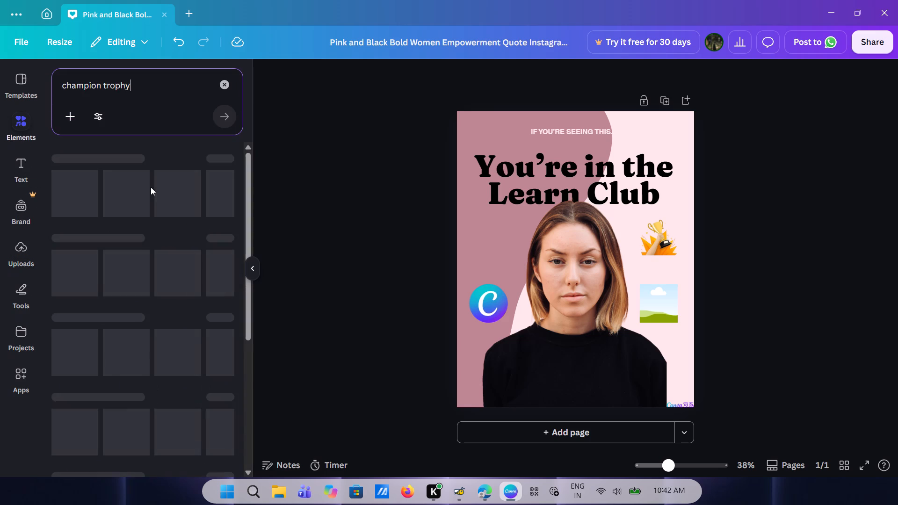
click(229, 93)
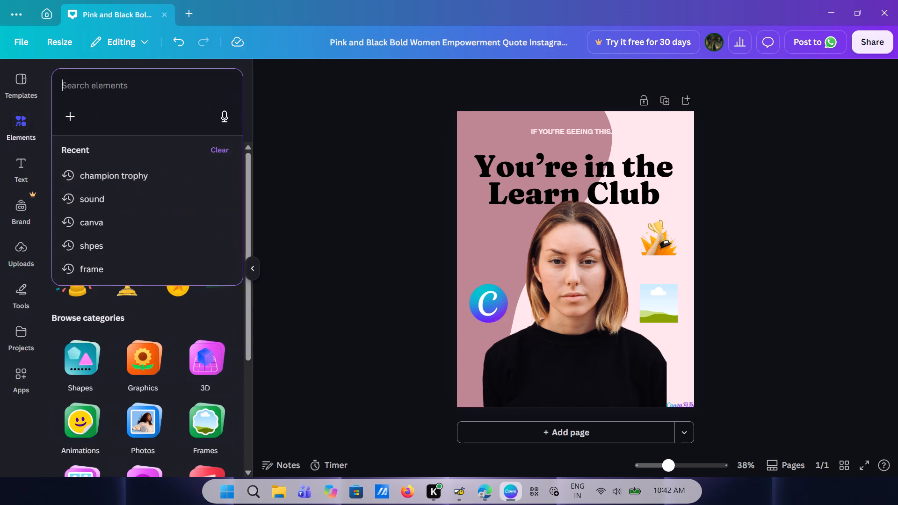
click(99, 203)
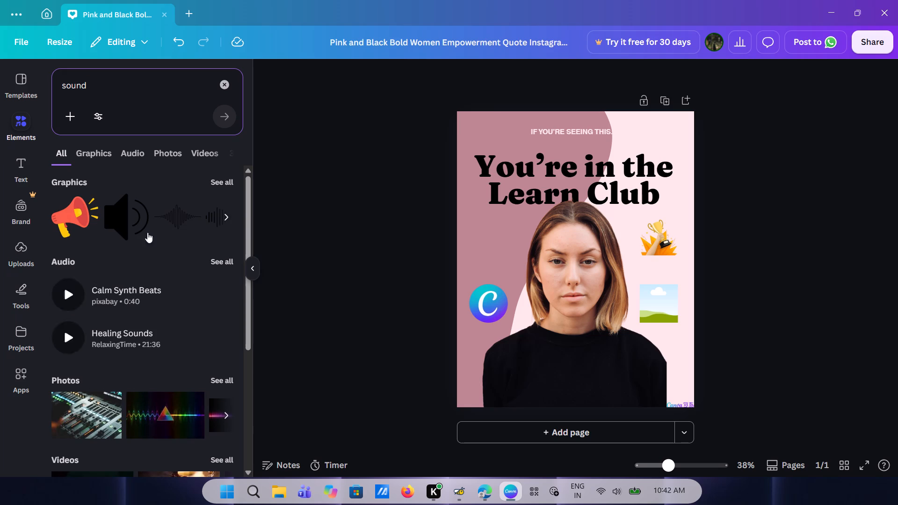
scroll(179, 213, left, 1)
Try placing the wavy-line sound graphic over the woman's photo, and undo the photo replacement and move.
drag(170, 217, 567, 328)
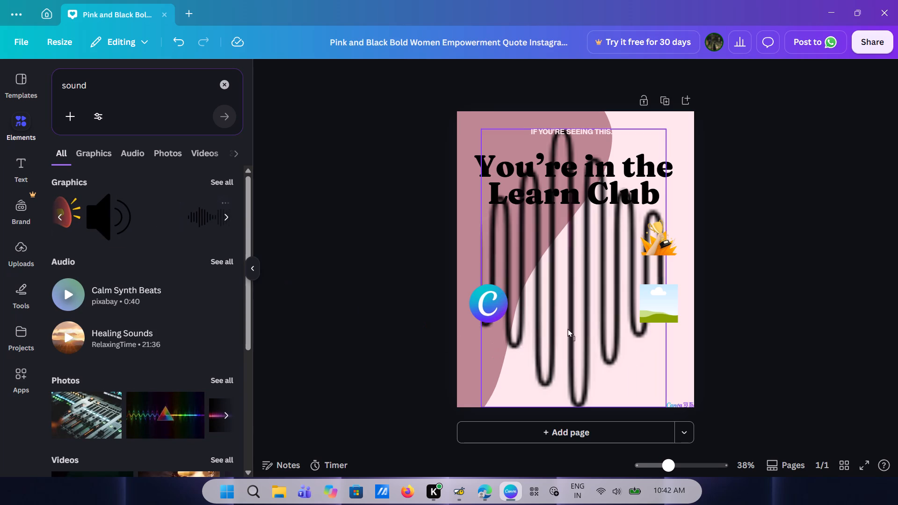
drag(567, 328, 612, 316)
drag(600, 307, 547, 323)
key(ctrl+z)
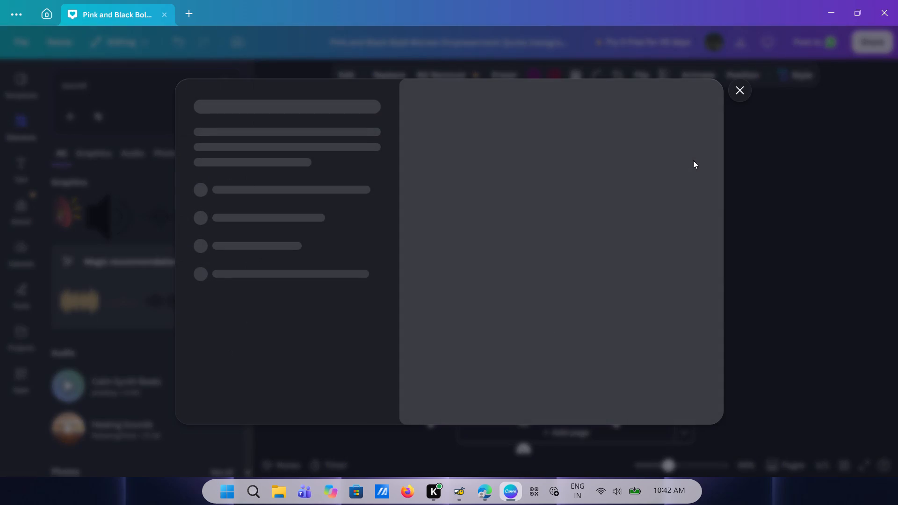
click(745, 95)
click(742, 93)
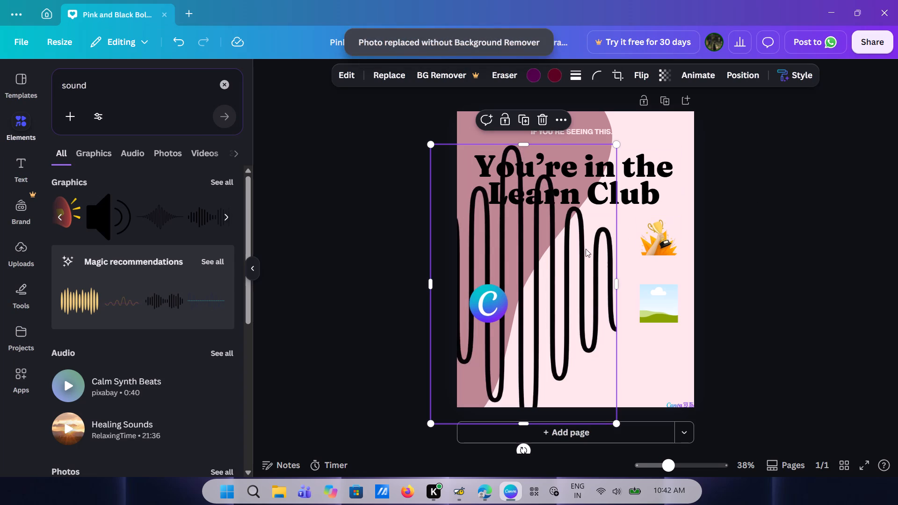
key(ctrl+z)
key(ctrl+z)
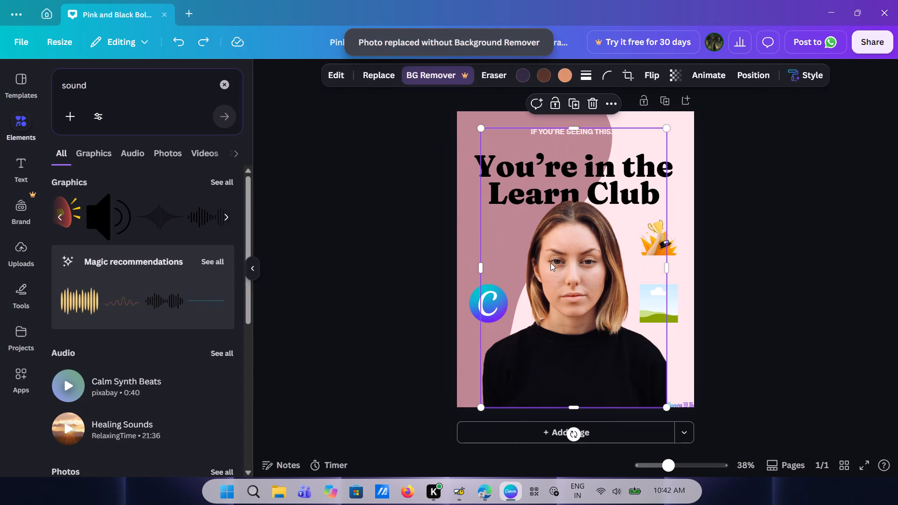
Fill the square frame below the trophy with the wavy-line sound graphic.
click(332, 222)
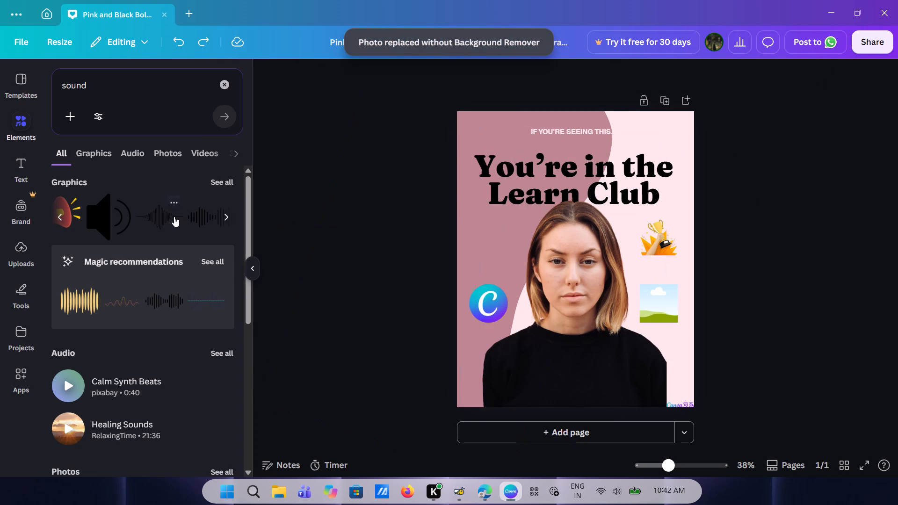
drag(174, 216, 660, 296)
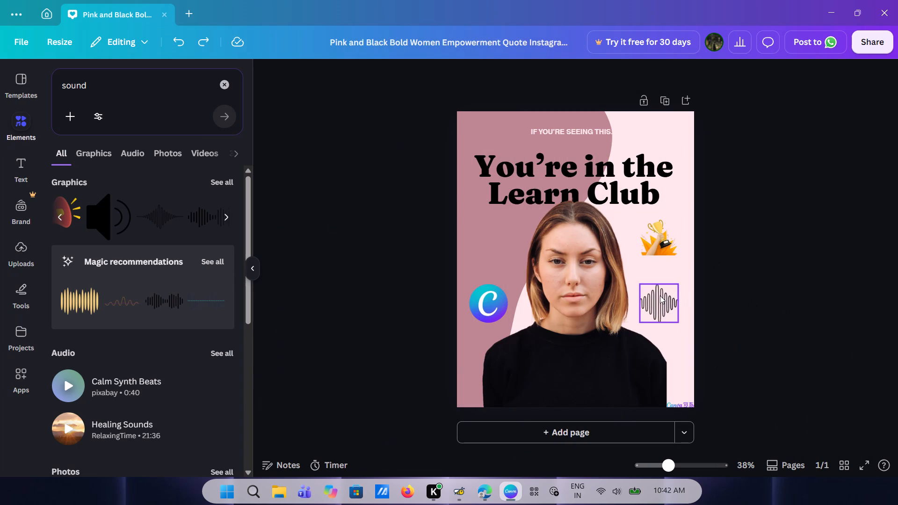
click(659, 297)
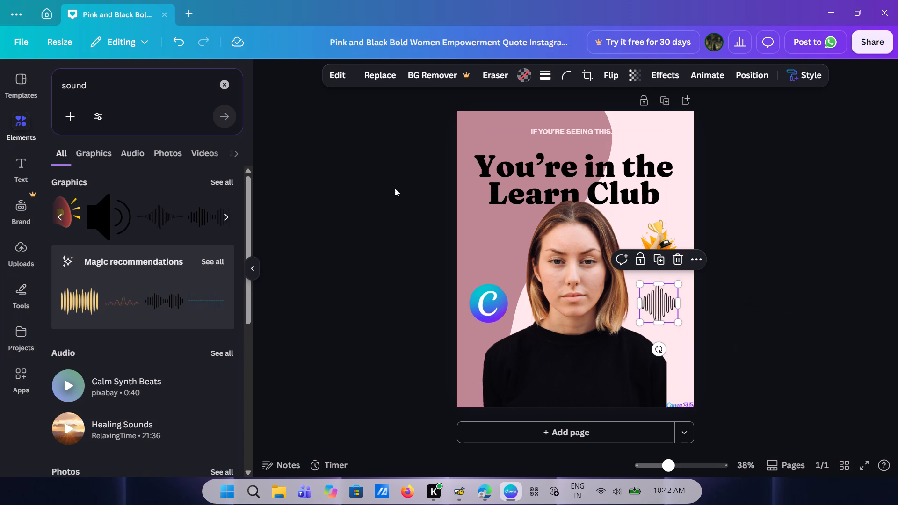
Add the black bar waveform graphic over the square frame and shift it up between the trophy and the frame.
drag(209, 213, 663, 303)
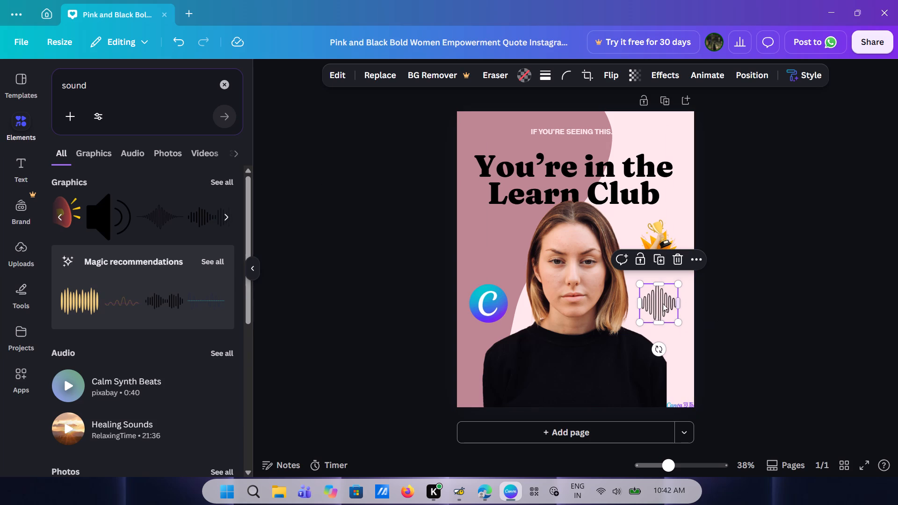
drag(663, 303, 206, 222)
drag(206, 222, 635, 317)
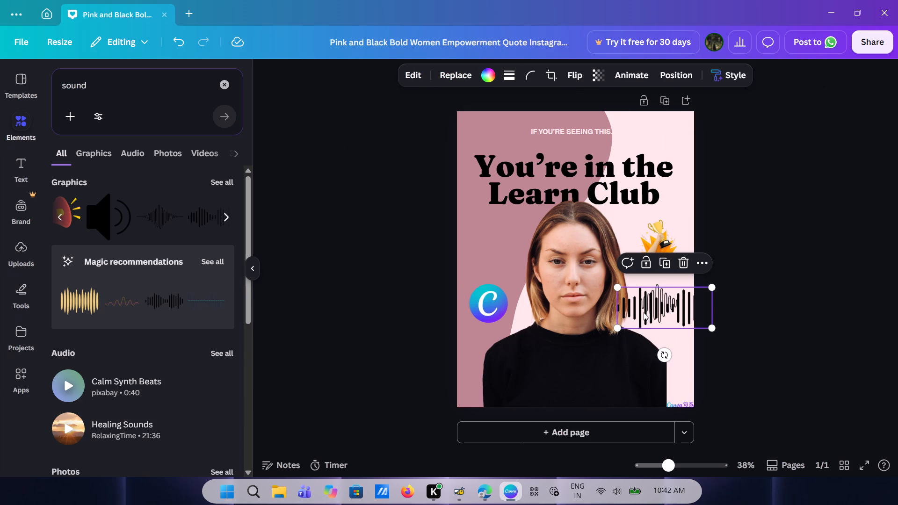
drag(644, 312, 659, 309)
drag(659, 306, 641, 271)
Search the replacement photos for the framed sound graphic with "sound waves" and browse the results.
click(645, 296)
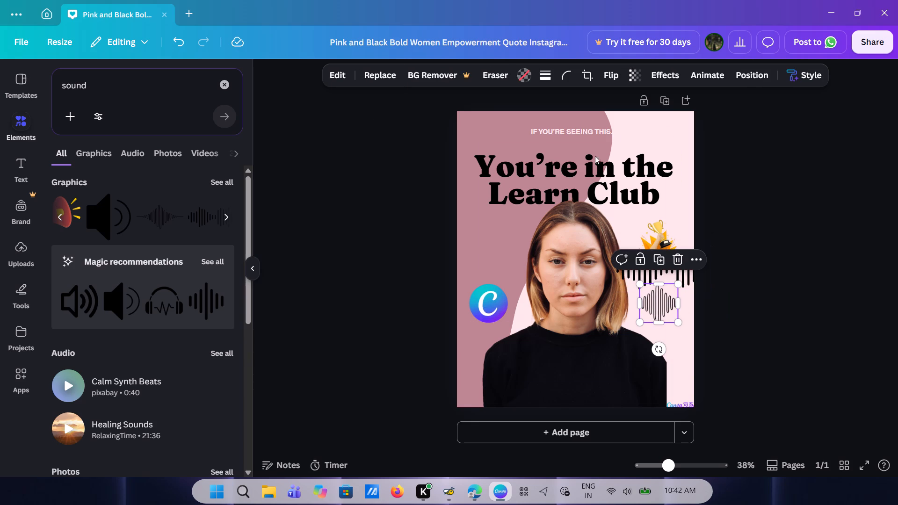
click(375, 79)
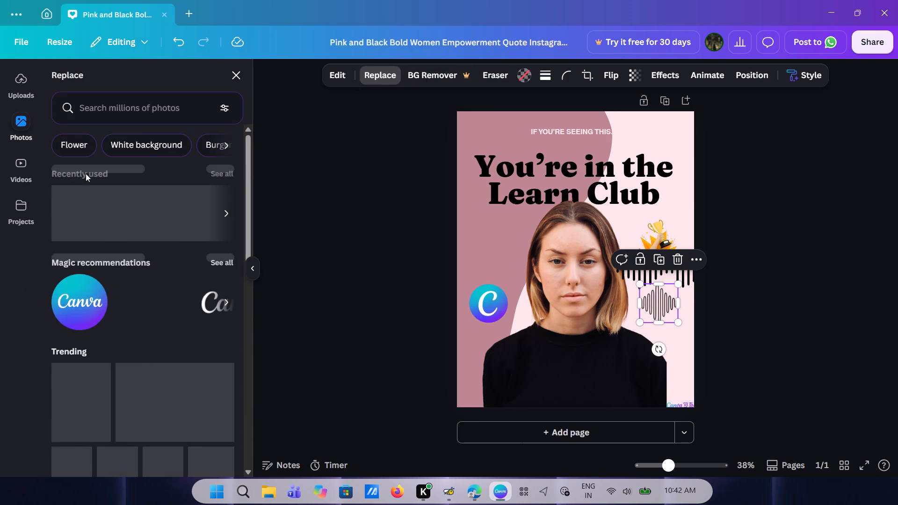
scroll(134, 246, down, 1)
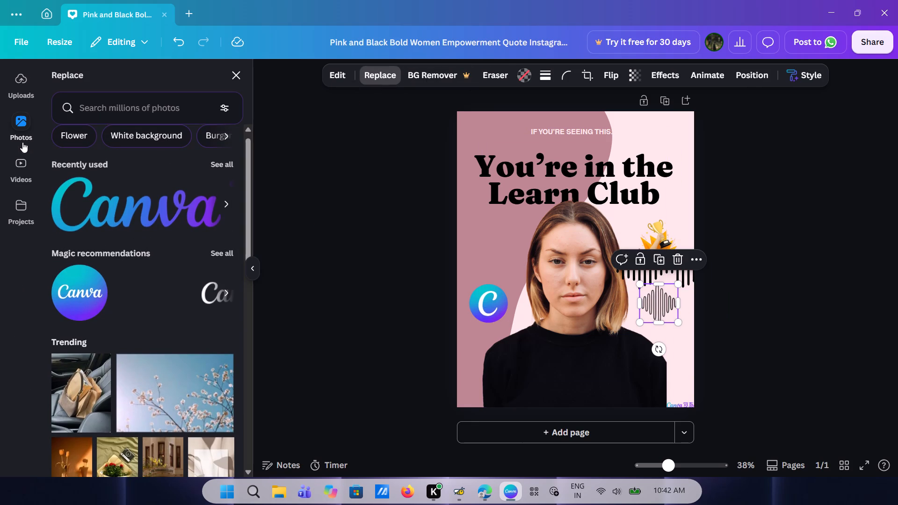
click(129, 116)
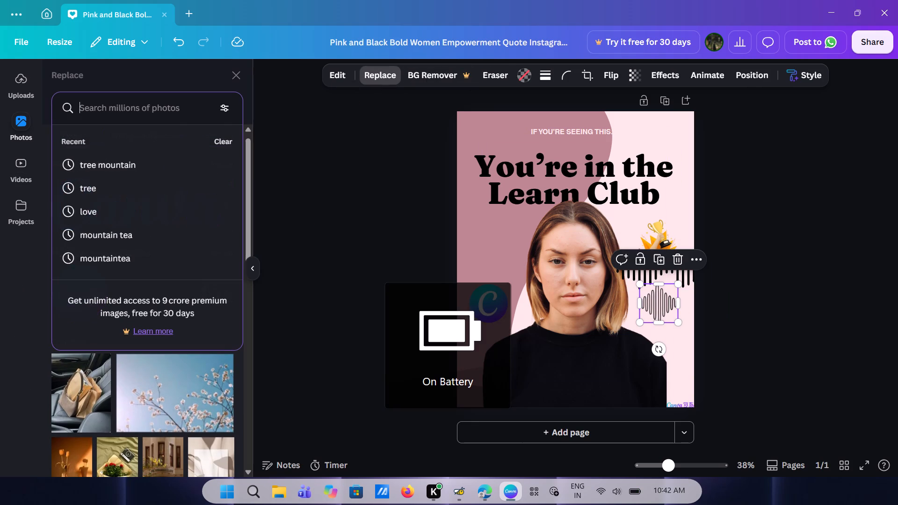
text(sound)
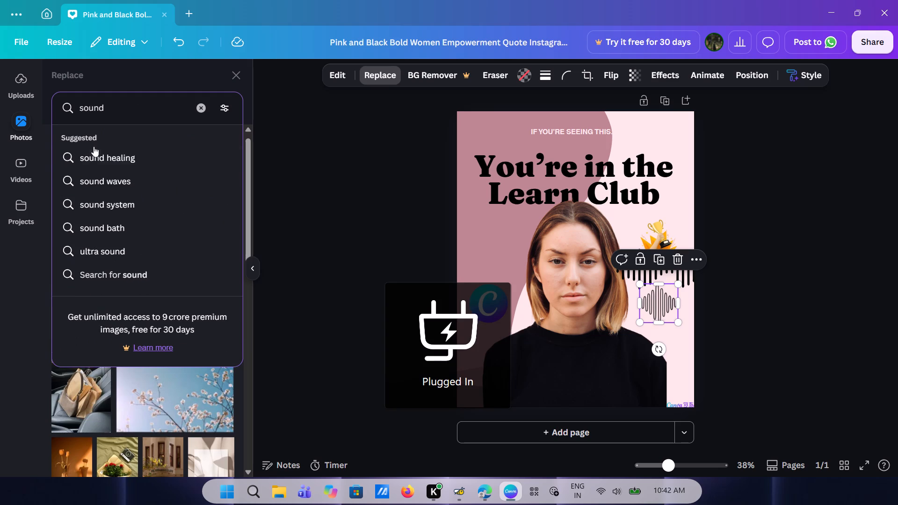
click(94, 178)
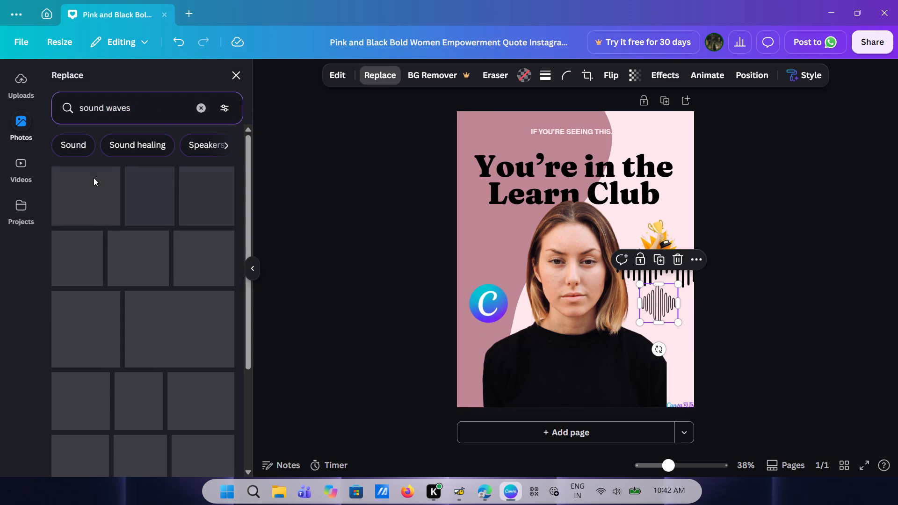
scroll(96, 193, down, 2)
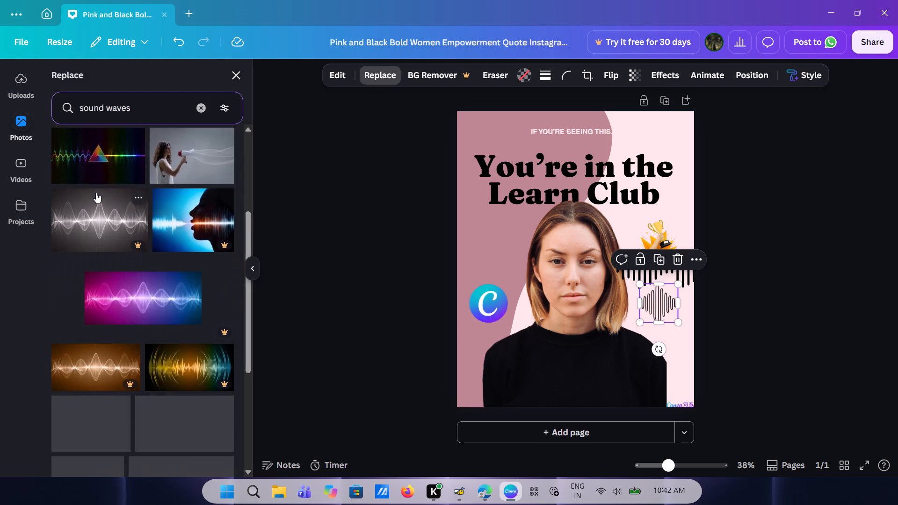
scroll(96, 193, down, 3)
scroll(95, 266, down, 2)
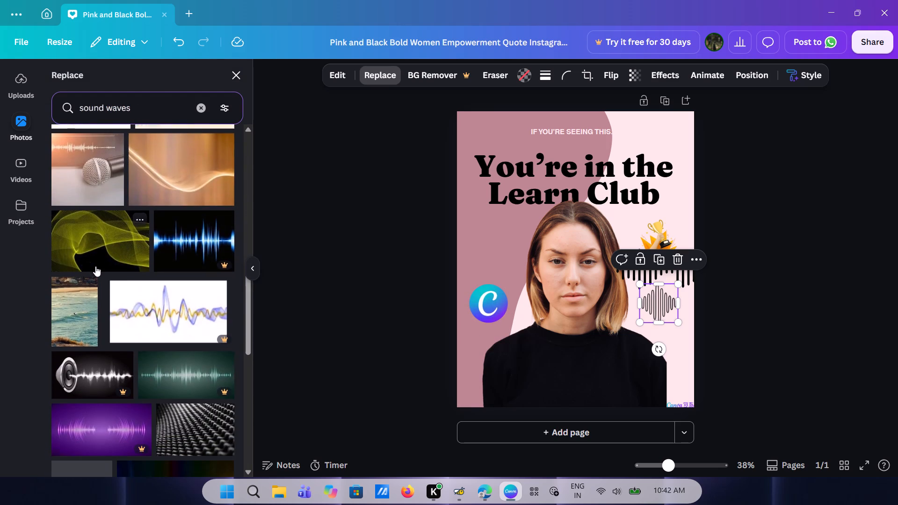
scroll(95, 266, down, 4)
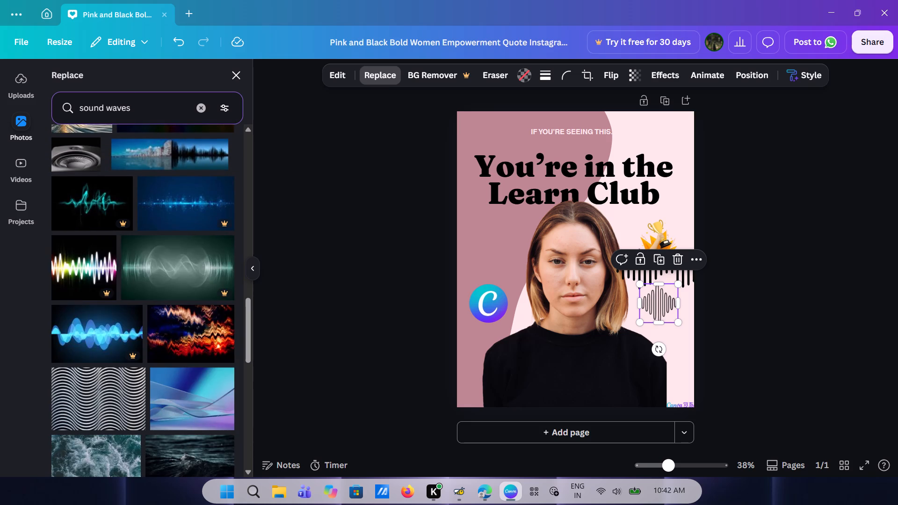
Shorten the replacement photo search to "sound" and run it.
click(126, 113)
click(147, 99)
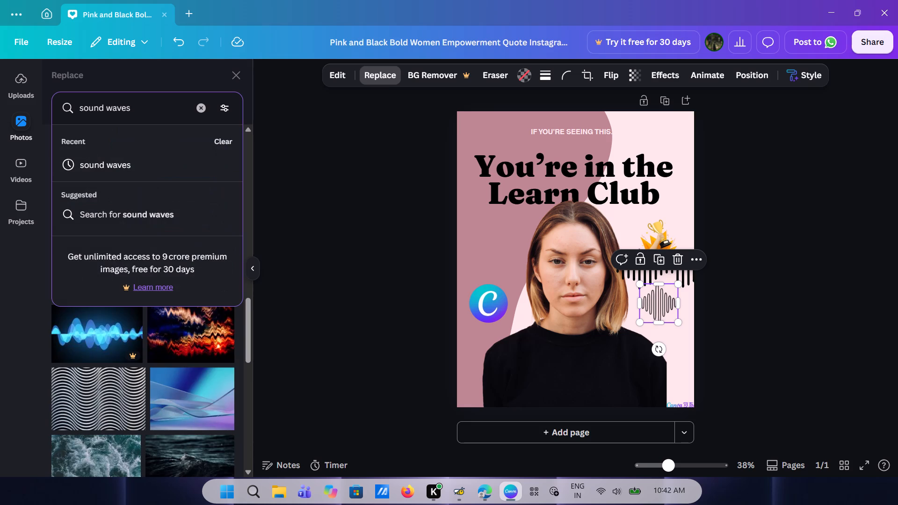
key(BackSpace)
key(BackSpace)
key(BackSpace)
key(BackSpace)
key(BackSpace)
key(Return)
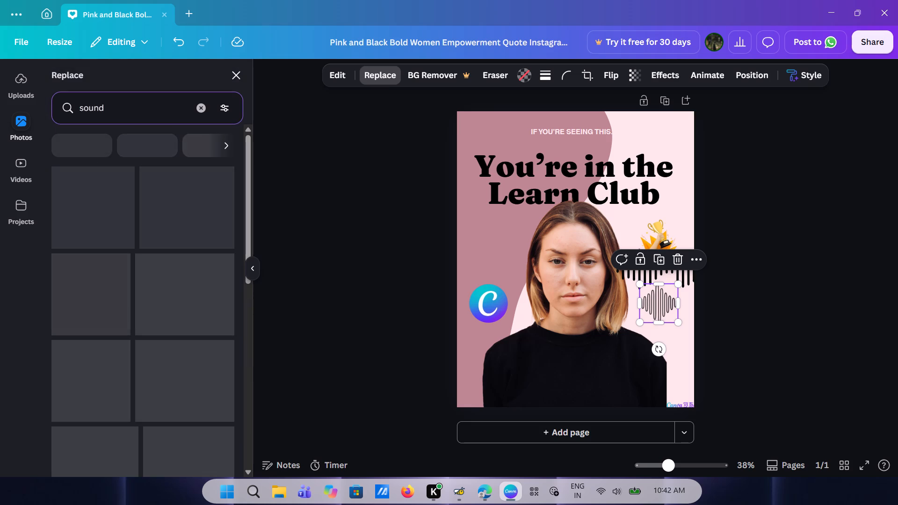
Browse the "sound" photo results for a replacement for the framed wavy-line graphic.
scroll(90, 194, down, 2)
scroll(92, 279, down, 1)
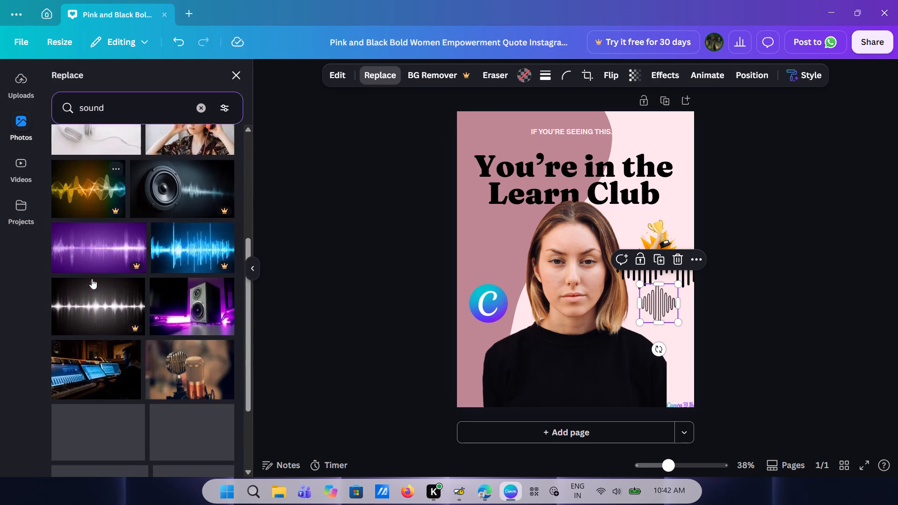
scroll(92, 279, down, 4)
scroll(109, 237, down, 1)
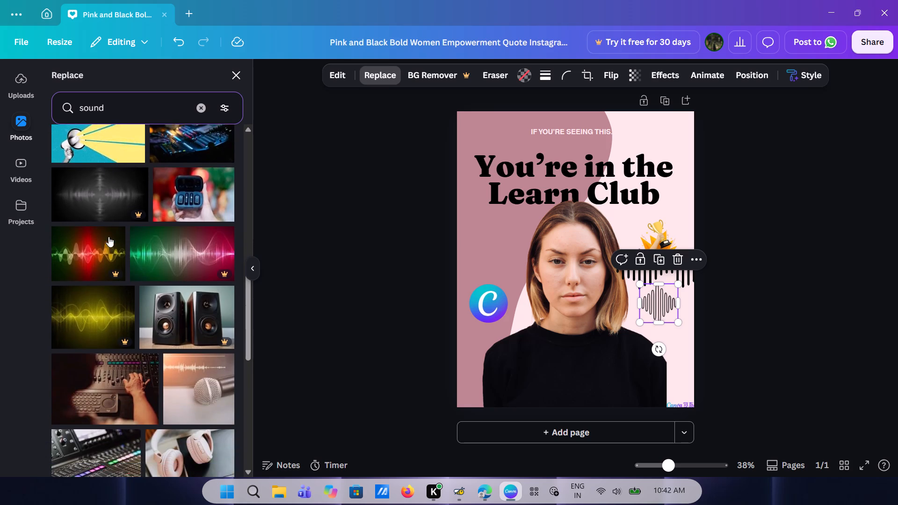
scroll(109, 237, down, 1)
Search the replacement photos for "sound lines" and swap the framed wavy-line graphic for the DJ mixer photo.
click(137, 110)
key(space)
text(lines)
key(Return)
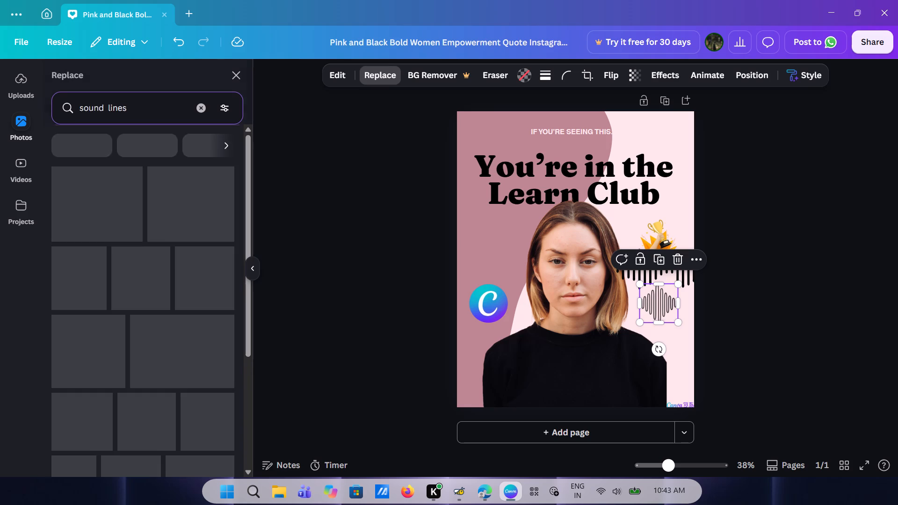
scroll(53, 213, down, 2)
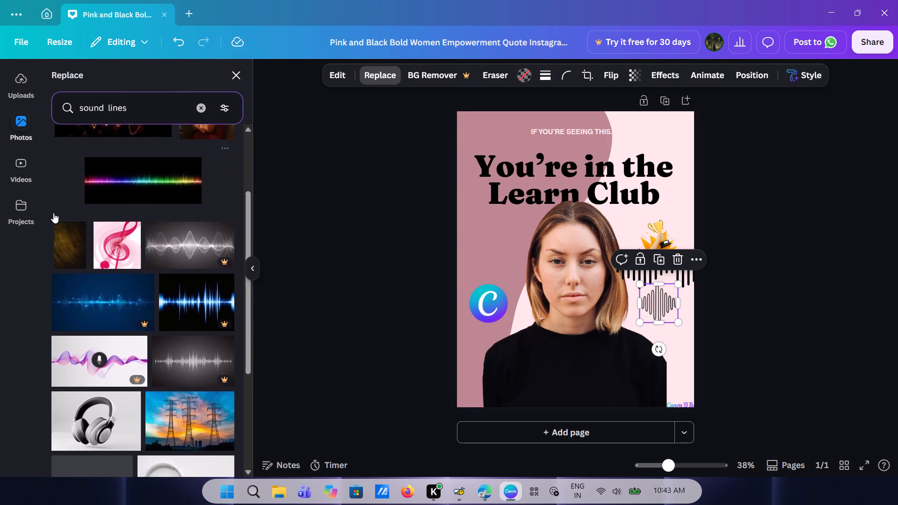
scroll(53, 213, down, 5)
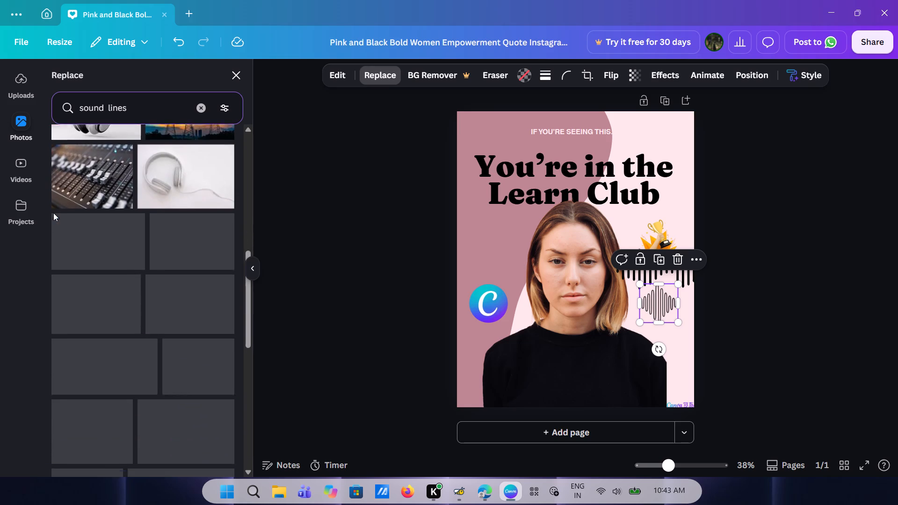
scroll(53, 213, down, 3)
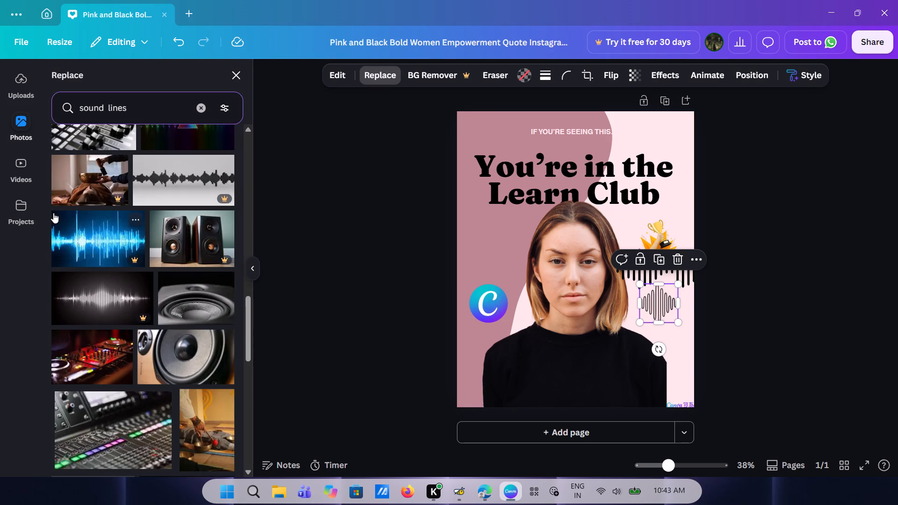
scroll(53, 213, down, 2)
scroll(84, 295, down, 2)
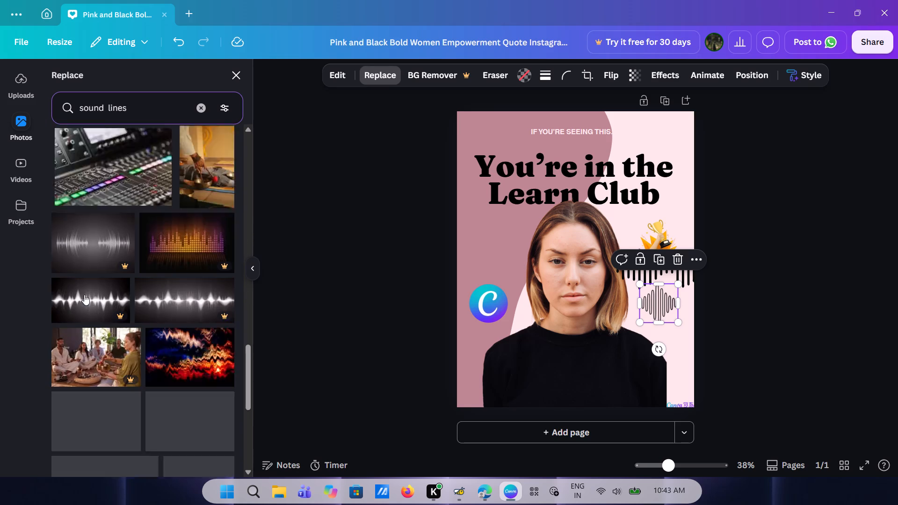
scroll(84, 295, down, 3)
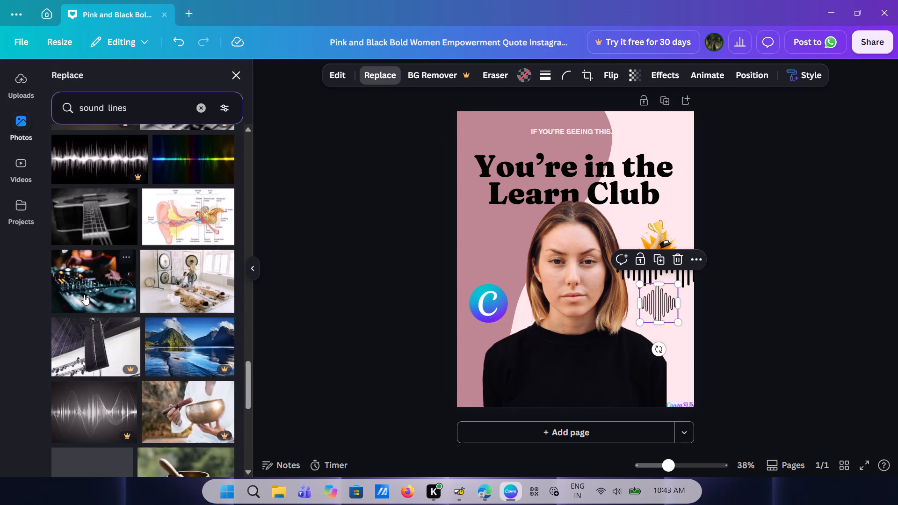
click(84, 295)
scroll(84, 295, down, 1)
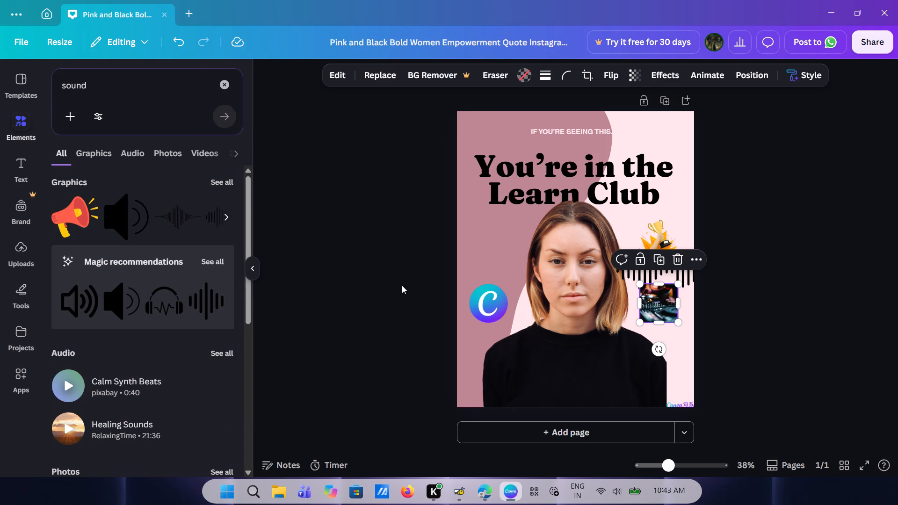
Crop the DJ mixer photo slightly from its top edge.
drag(662, 280, 655, 294)
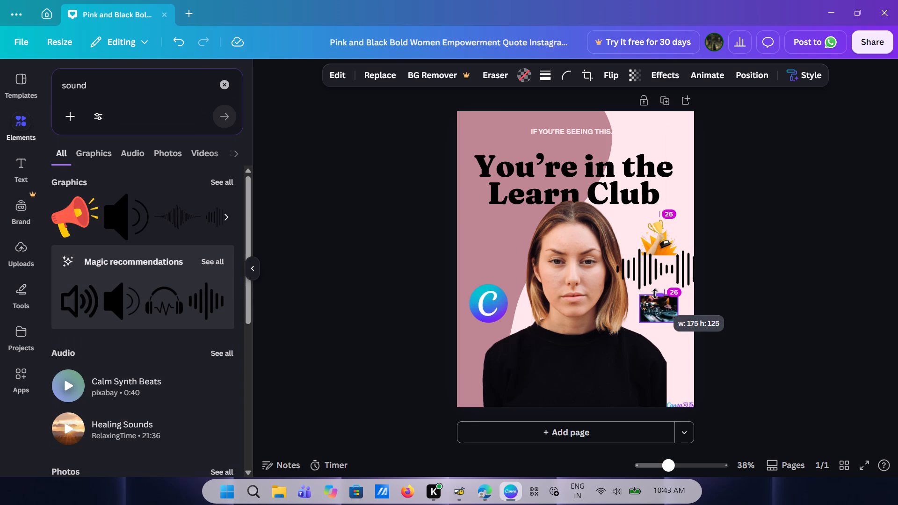
drag(655, 294, 657, 287)
Delete the black bar waveform graphic between the trophy and the DJ mixer photo.
click(642, 281)
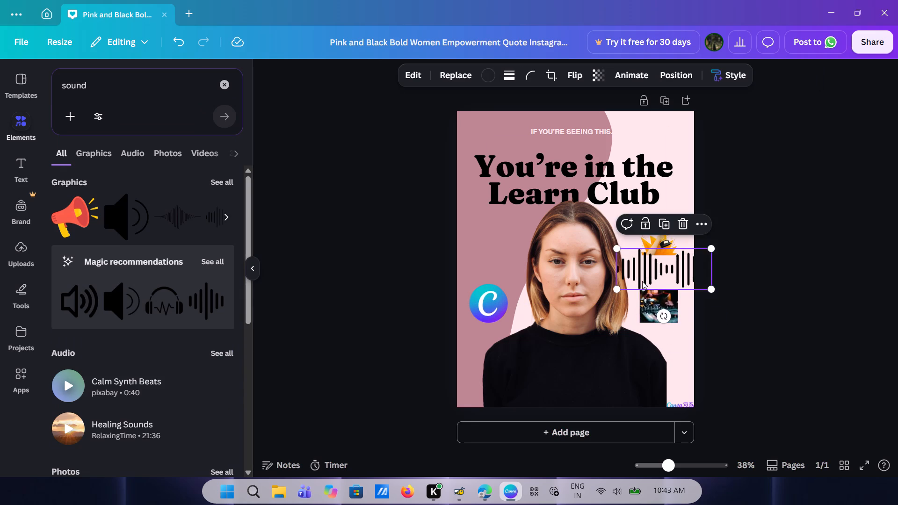
drag(642, 281, 658, 313)
click(658, 313)
key(BackSpace)
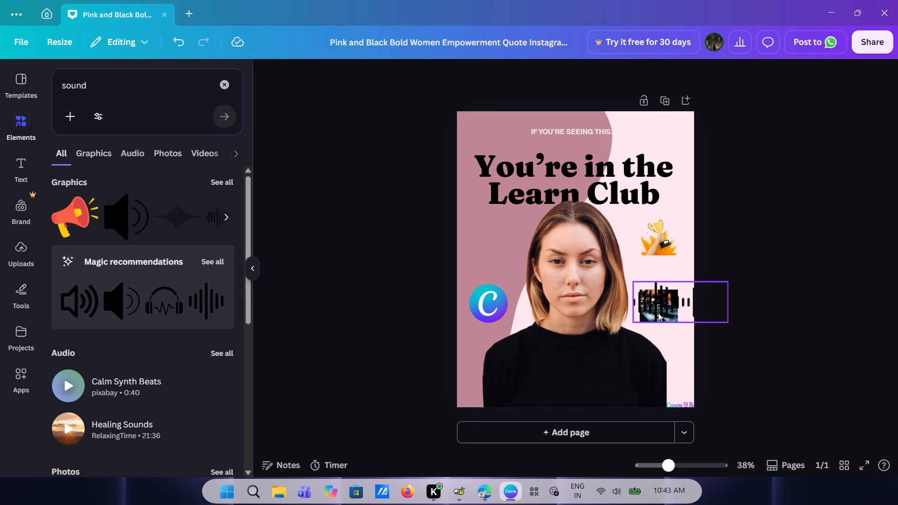
key(BackSpace)
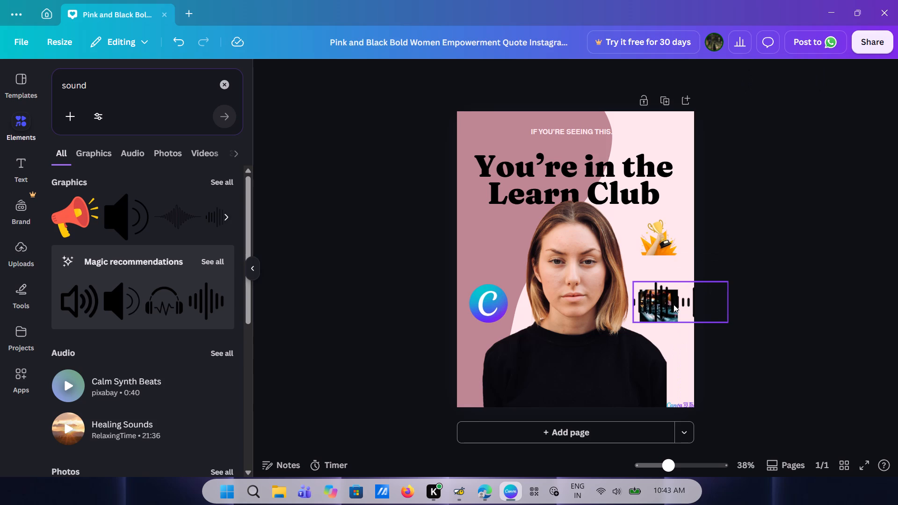
click(673, 304)
key(BackSpace)
Look through the recently used photos for a replacement for the DJ mixer photo.
click(666, 312)
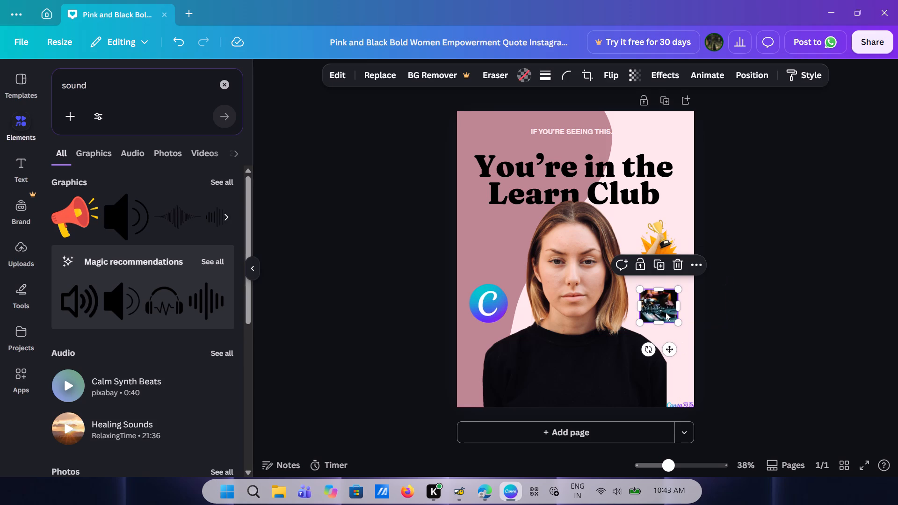
click(384, 83)
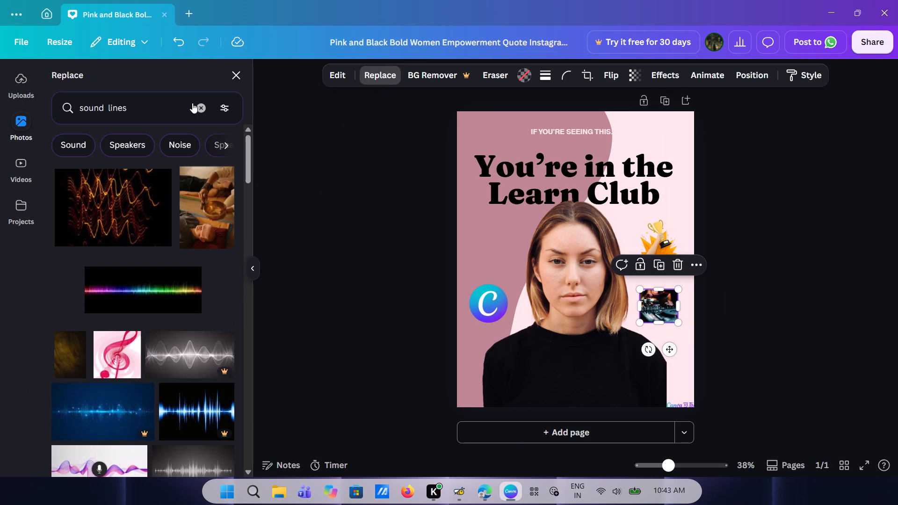
click(14, 90)
click(18, 117)
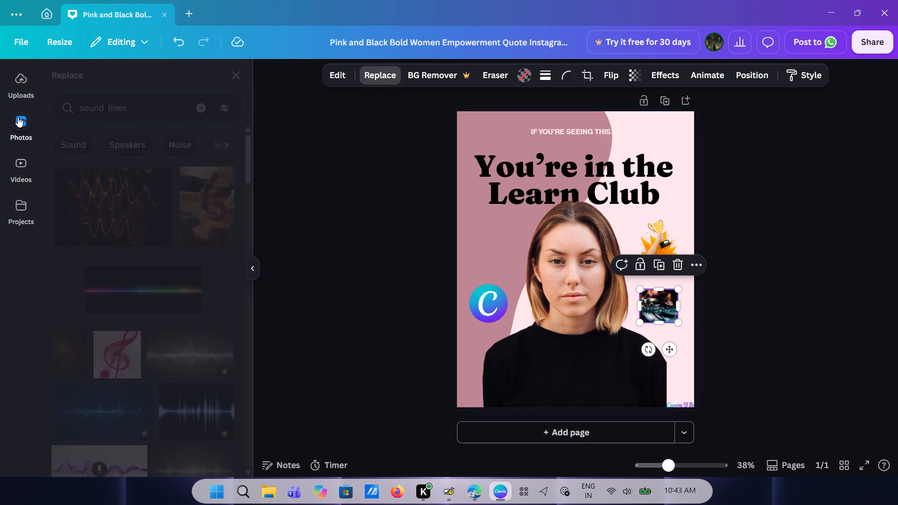
scroll(137, 142, left, 2)
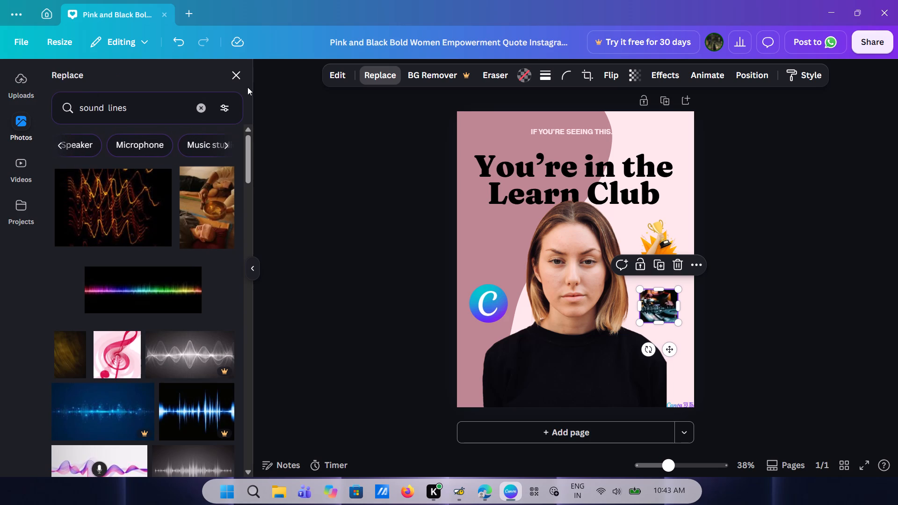
click(204, 101)
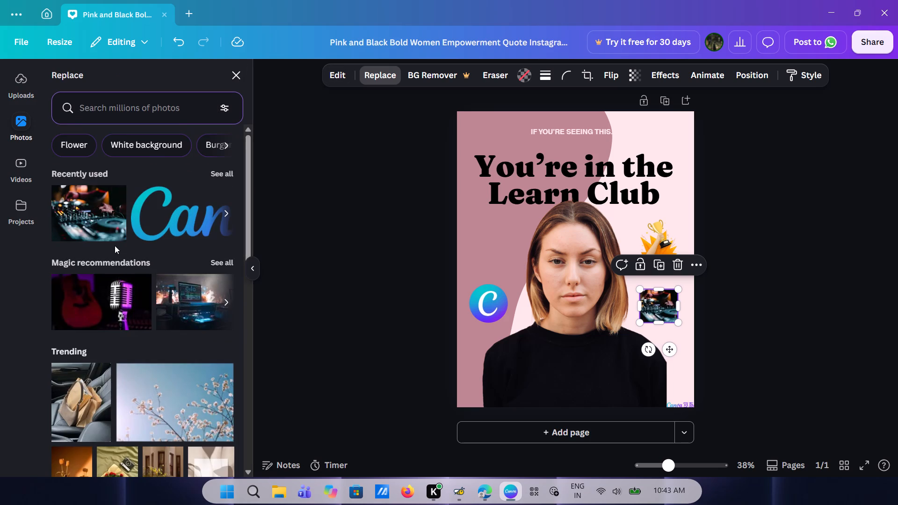
click(224, 174)
scroll(125, 318, down, 1)
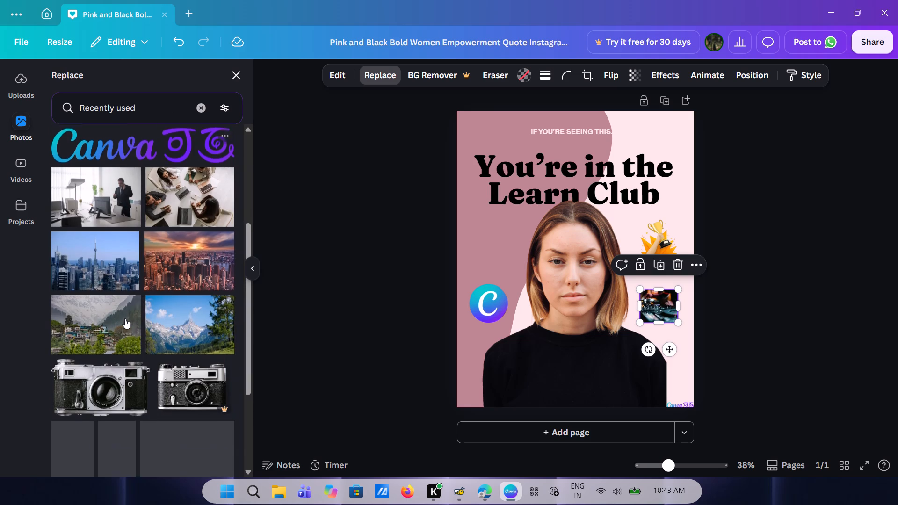
scroll(125, 318, down, 1)
scroll(125, 318, up, 1)
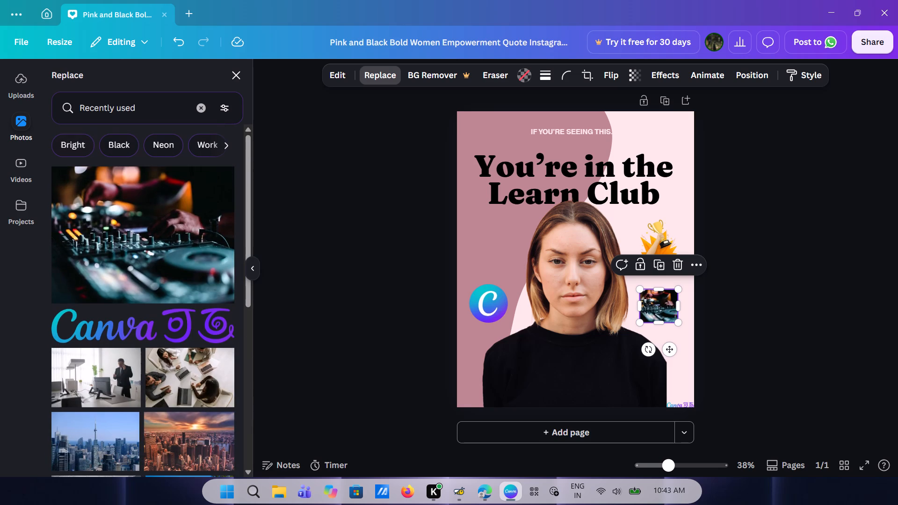
Clear the recently used filter and look through the recommended and trending replacement photos.
click(200, 108)
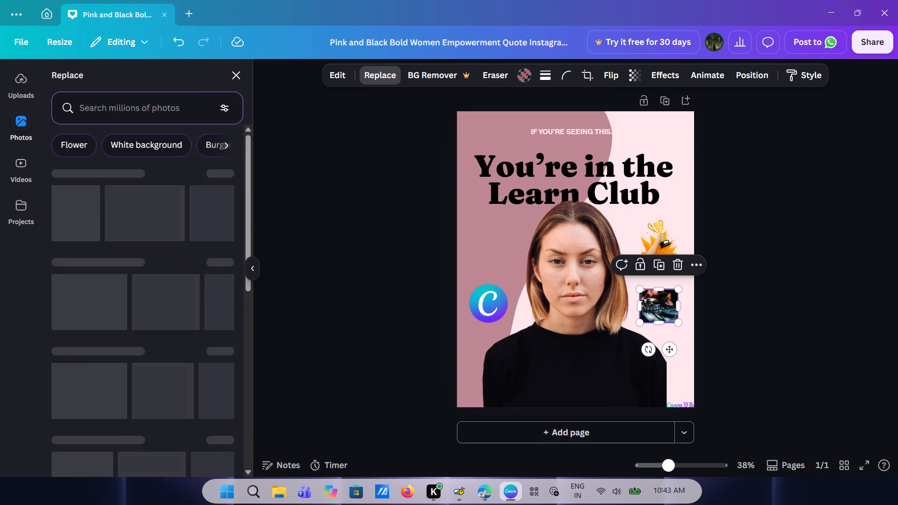
scroll(112, 215, down, 2)
scroll(161, 109, left, 1)
scroll(159, 277, up, 1)
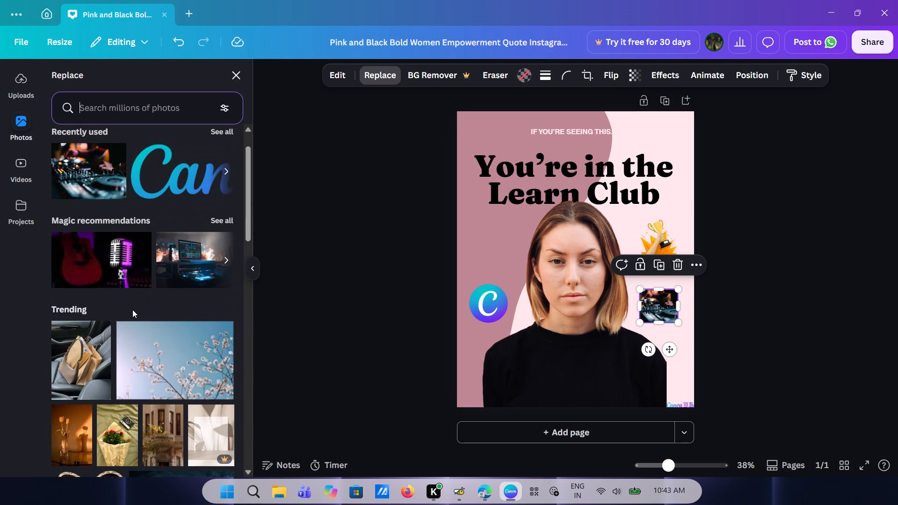
scroll(132, 310, left, 2)
scroll(206, 260, left, 3)
scroll(206, 260, right, 1)
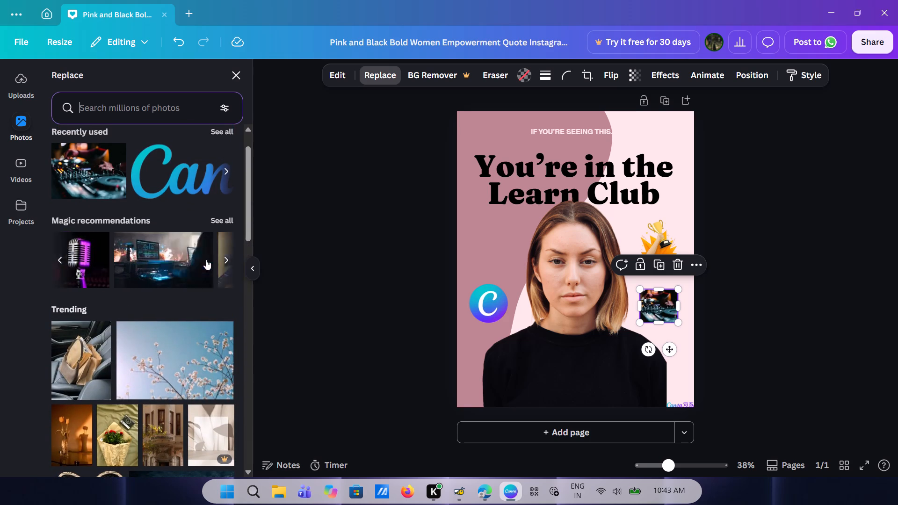
scroll(206, 260, right, 2)
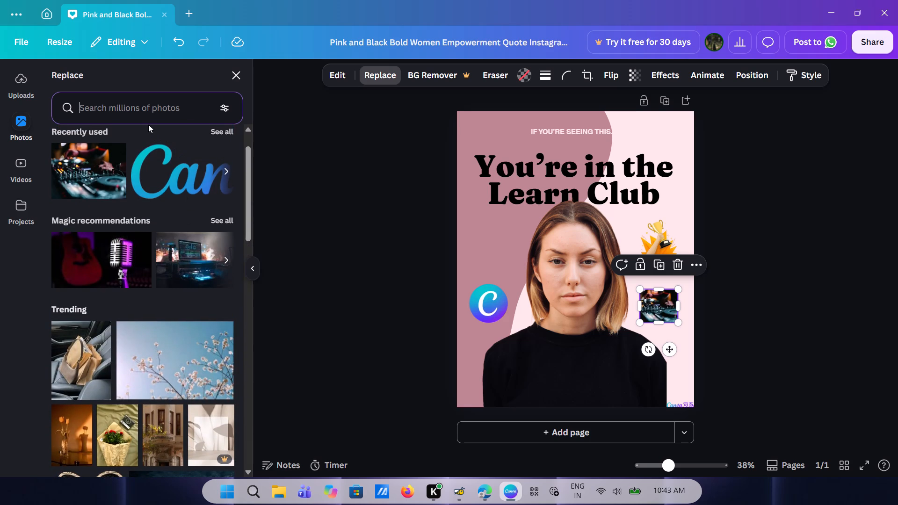
Search the replacement photos for "sound" and look through the results and related keyword suggestions.
text(sound)
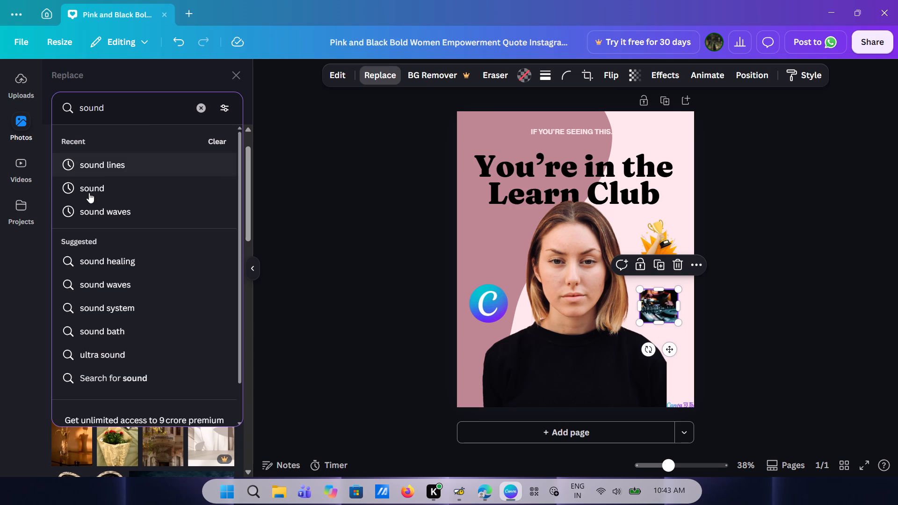
click(88, 194)
scroll(88, 194, down, 2)
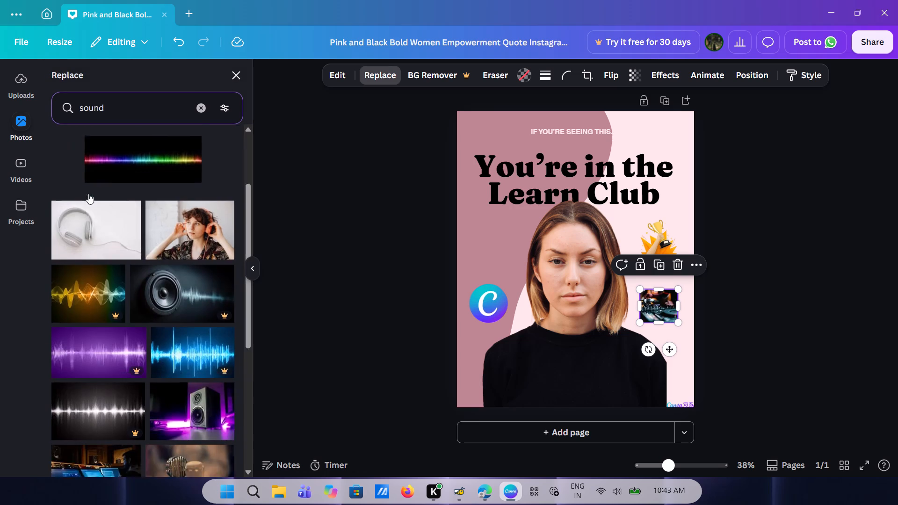
scroll(88, 194, down, 1)
scroll(88, 194, up, 5)
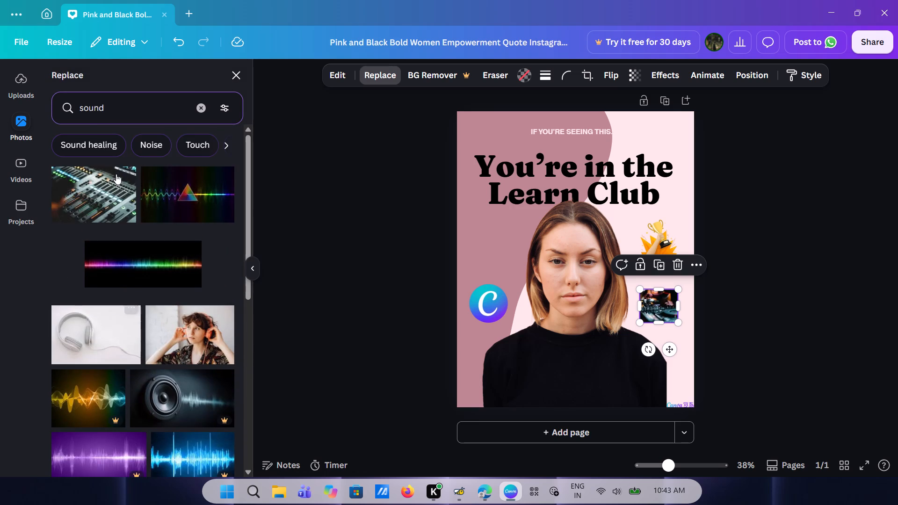
scroll(122, 147, left, 3)
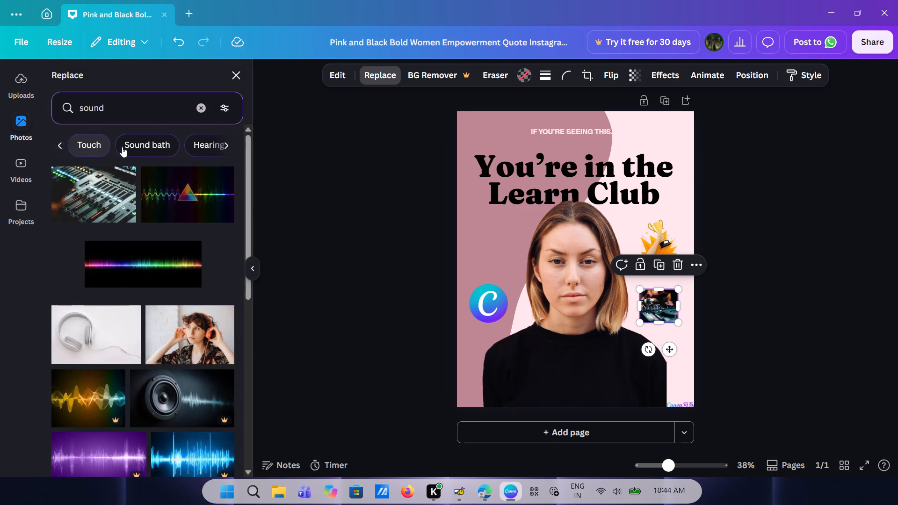
scroll(122, 147, left, 2)
scroll(165, 149, left, 3)
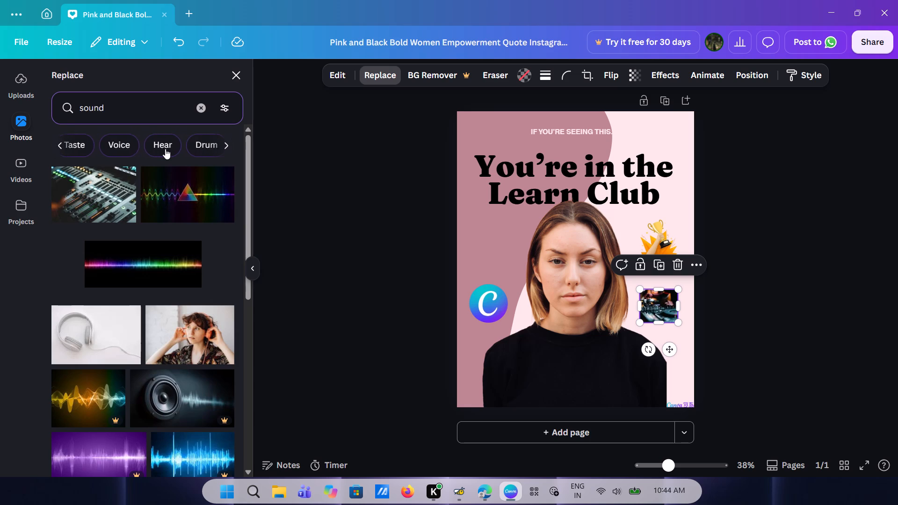
scroll(165, 149, left, 4)
scroll(216, 147, left, 3)
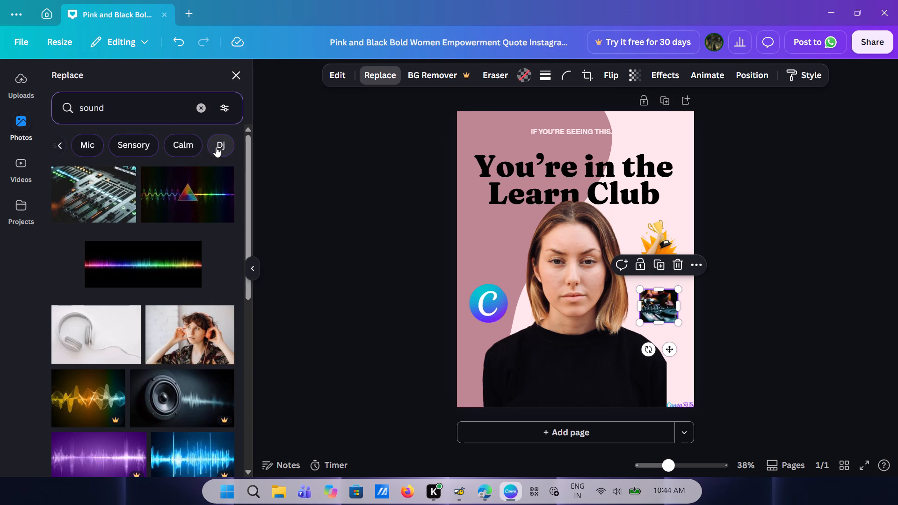
Clear the "sound" search and look through the recommended and trending replacement photos.
click(22, 90)
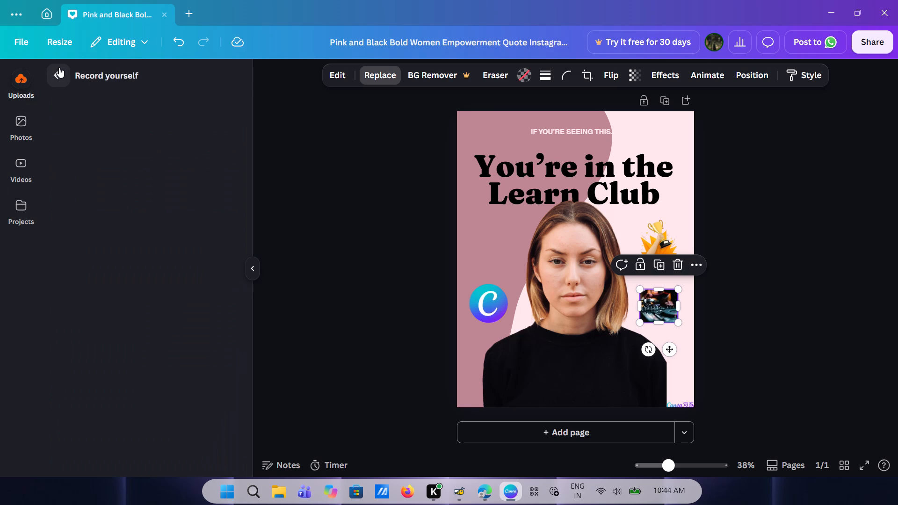
click(18, 116)
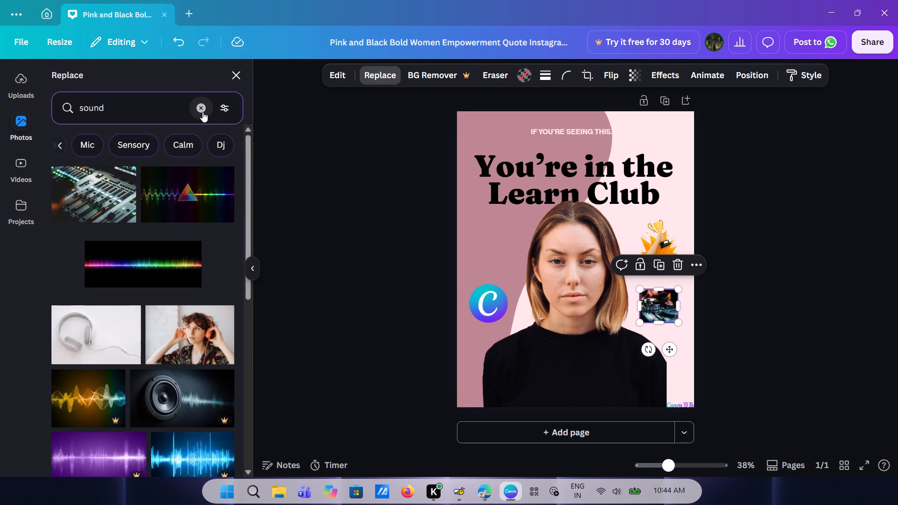
click(203, 112)
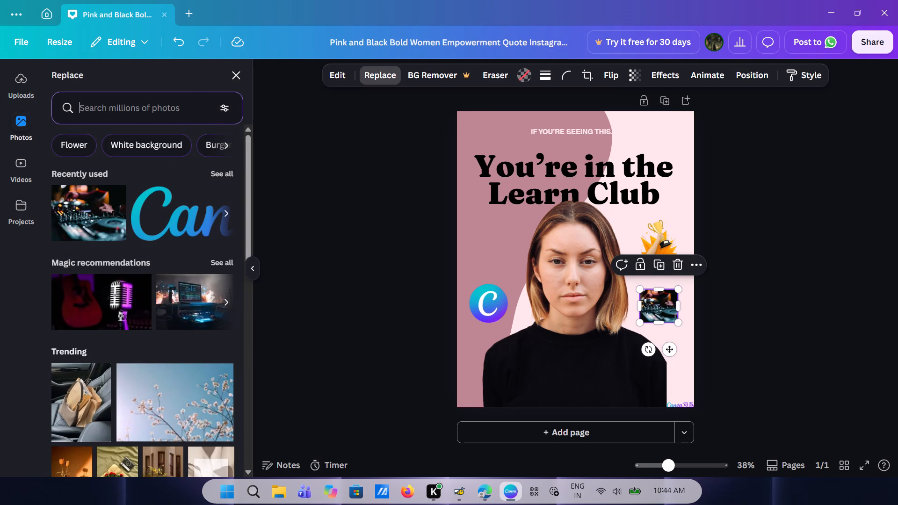
scroll(100, 193, down, 6)
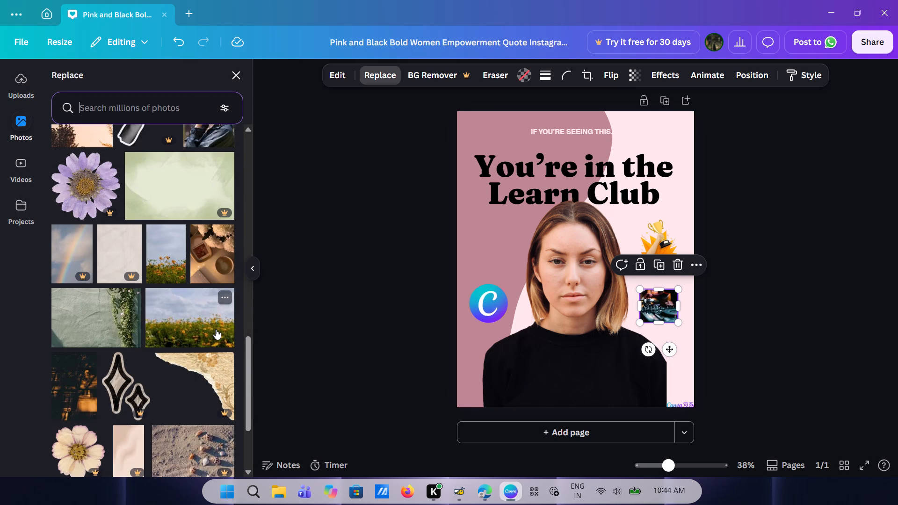
key(BackSpace)
scroll(199, 226, up, 7)
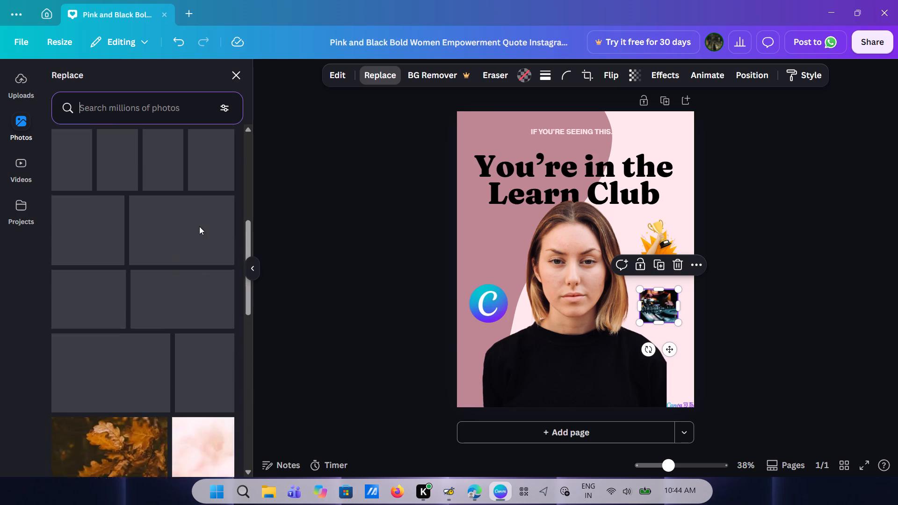
scroll(199, 226, up, 6)
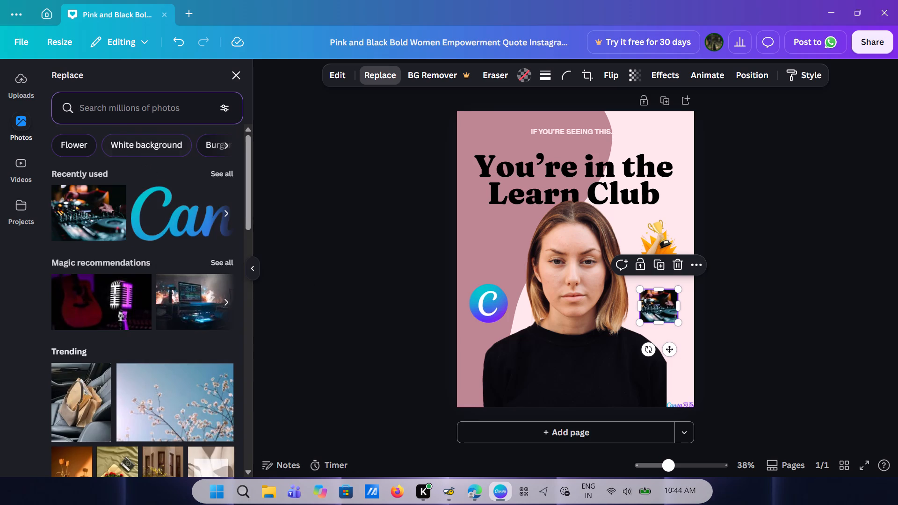
Search the replacement photos for "sound waves" and replace the DJ mixer photo with the golden wave lines on black.
click(158, 118)
text(sound)
key(space)
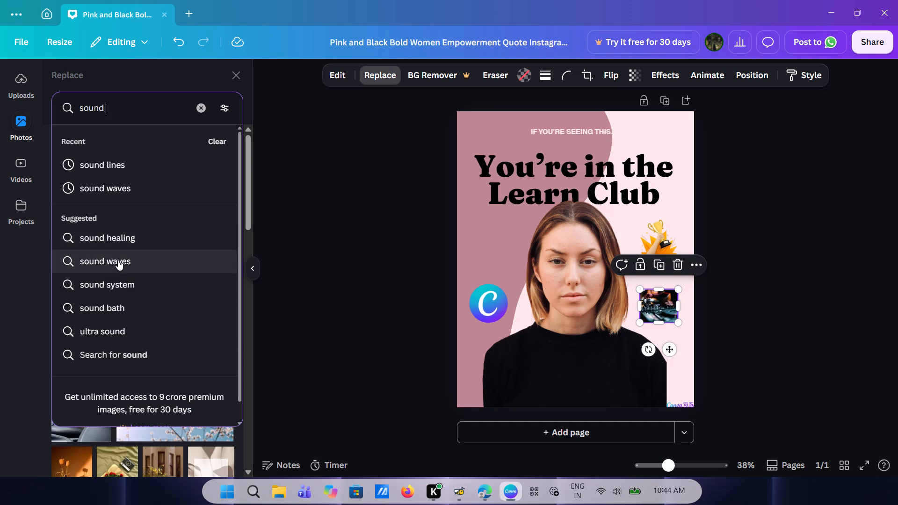
click(112, 271)
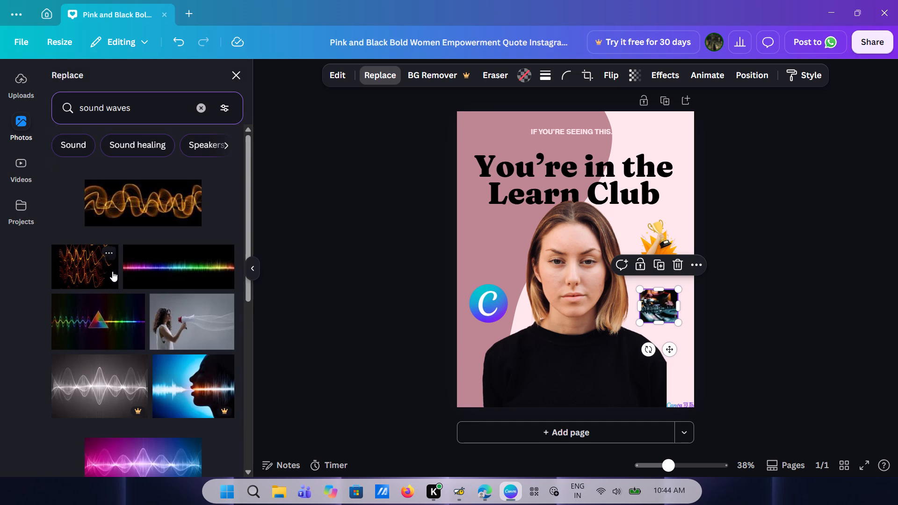
scroll(150, 255, right, 1)
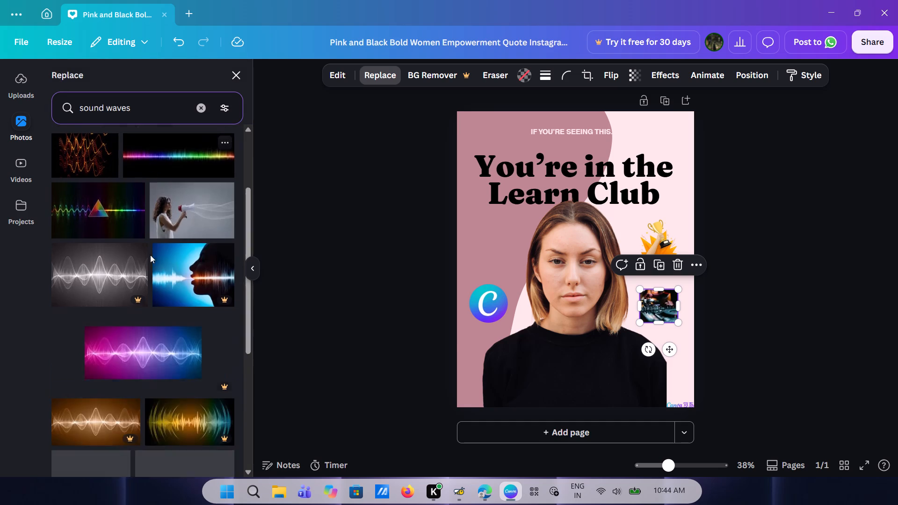
scroll(150, 255, right, 1)
double_click(159, 198)
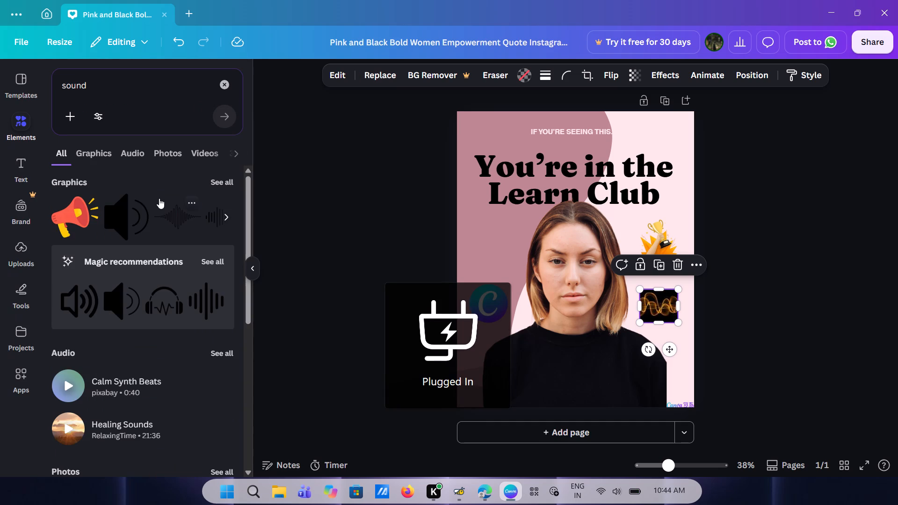
click(730, 273)
Size the golden wave photo over the trophy to roughly match it, making it taller, and move it back below the trophy.
click(663, 303)
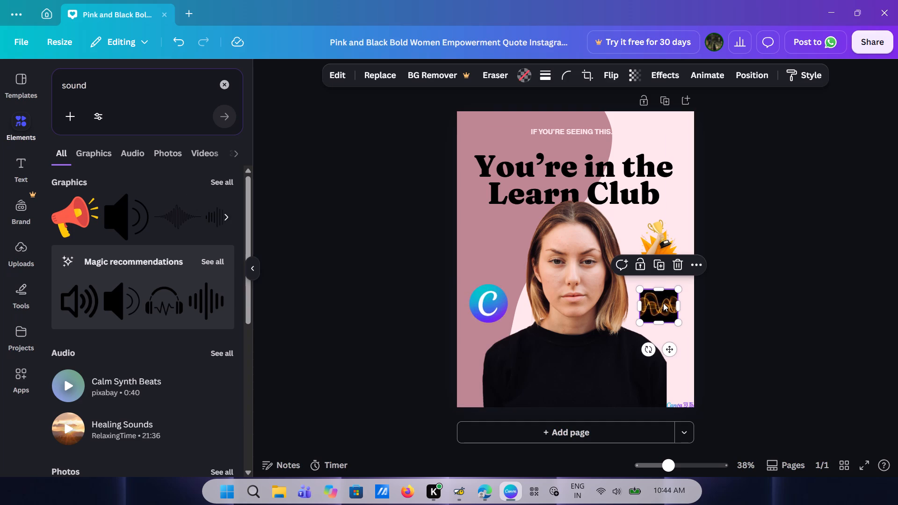
drag(659, 310, 660, 251)
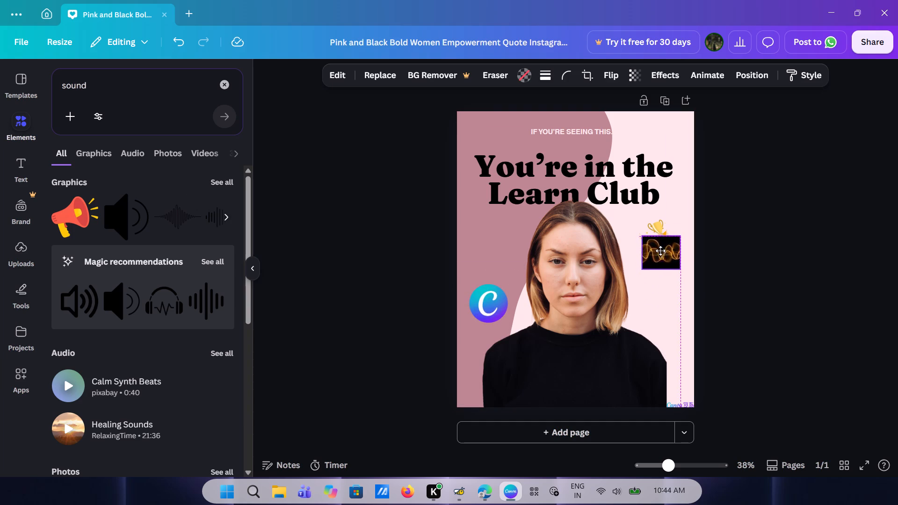
drag(660, 251, 656, 245)
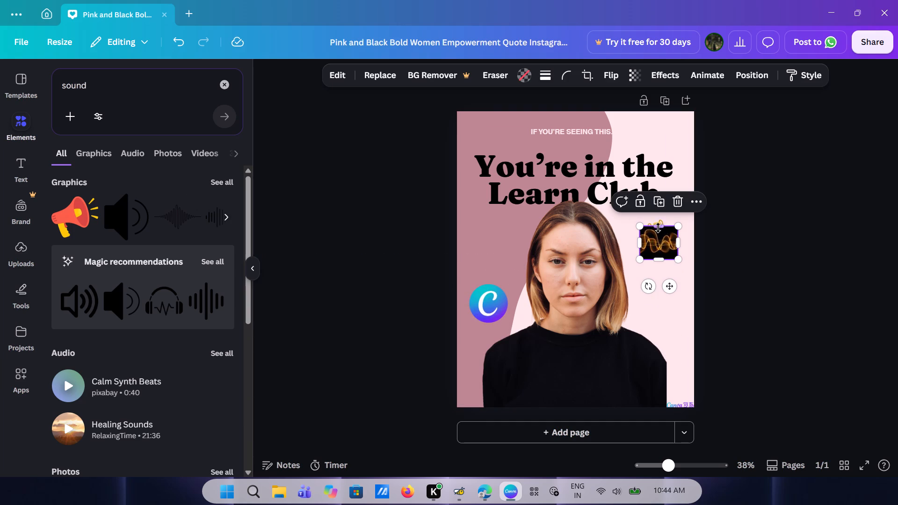
click(659, 227)
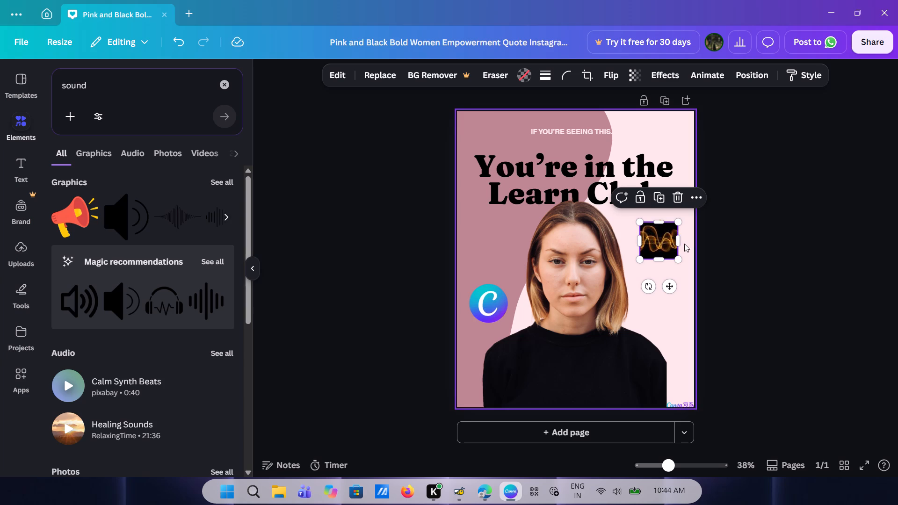
drag(680, 244, 673, 243)
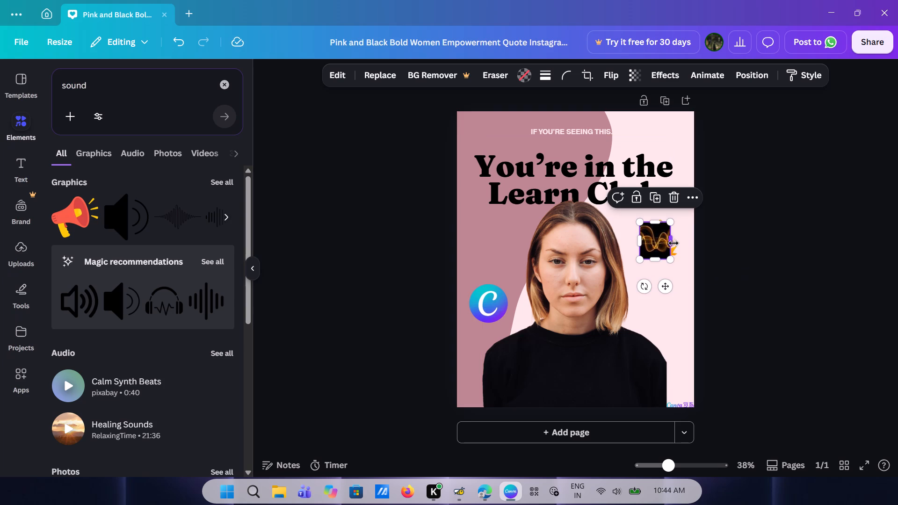
click(641, 241)
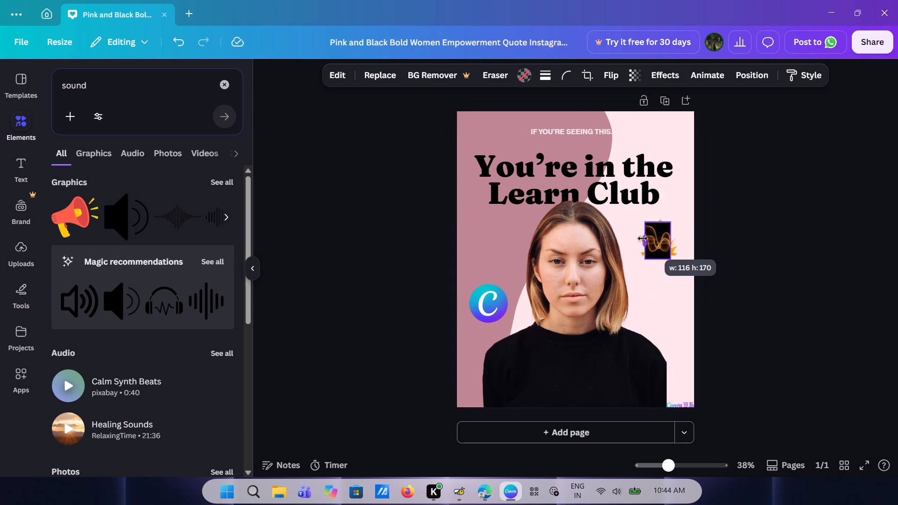
click(674, 238)
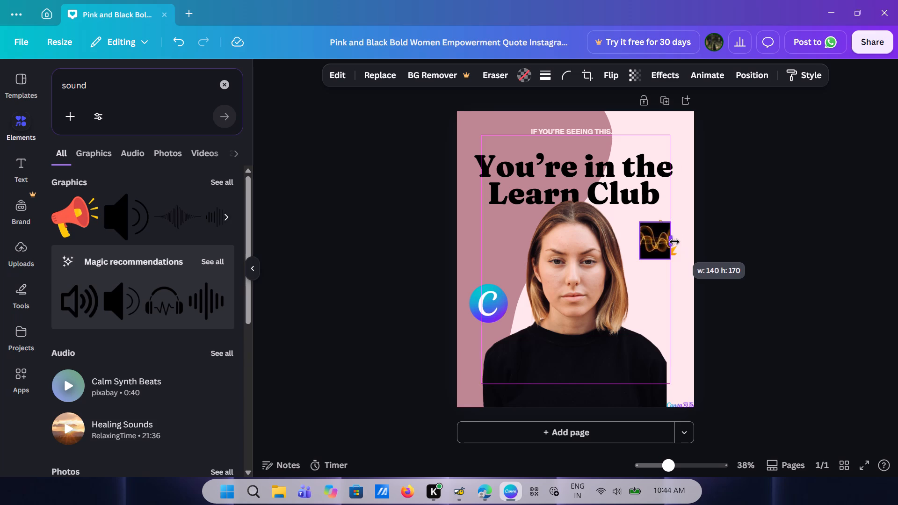
click(658, 225)
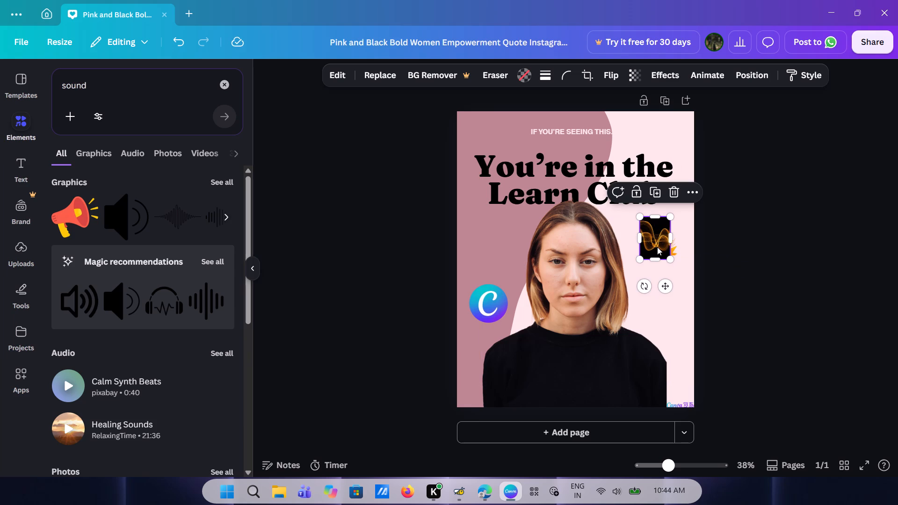
drag(670, 238, 675, 239)
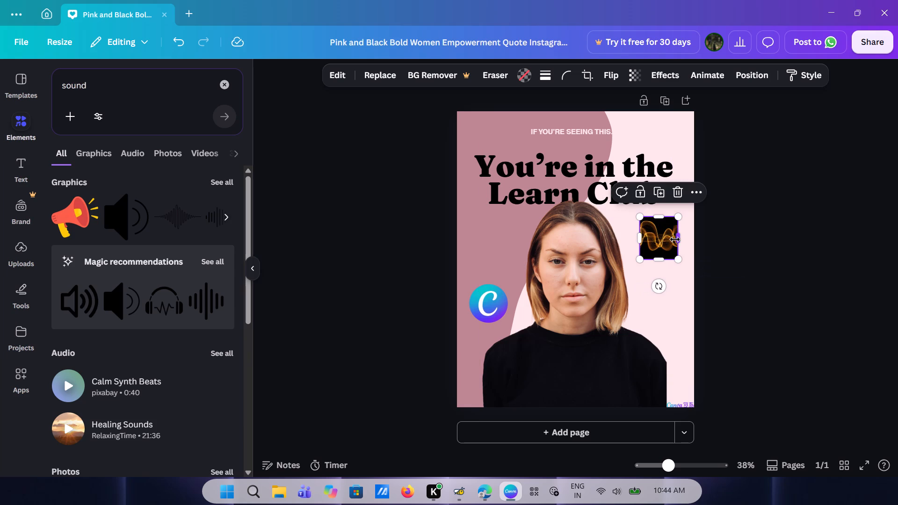
drag(662, 245, 664, 311)
click(761, 282)
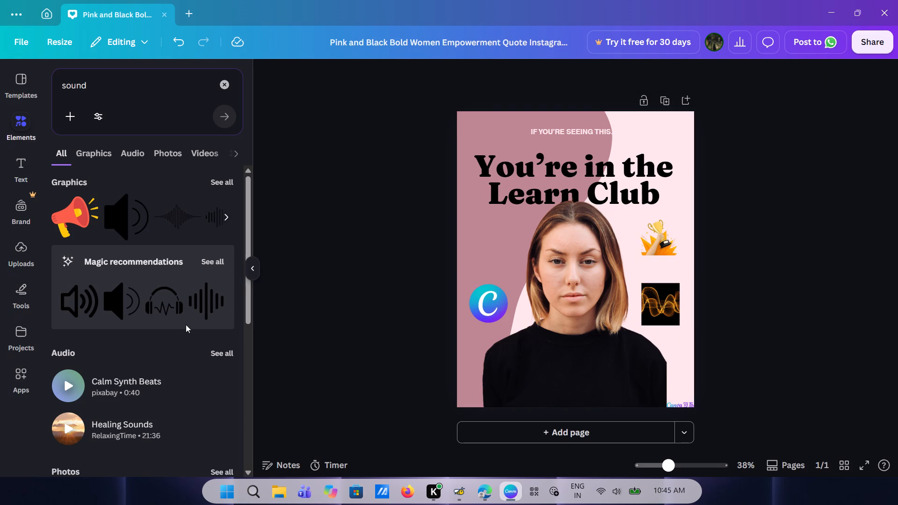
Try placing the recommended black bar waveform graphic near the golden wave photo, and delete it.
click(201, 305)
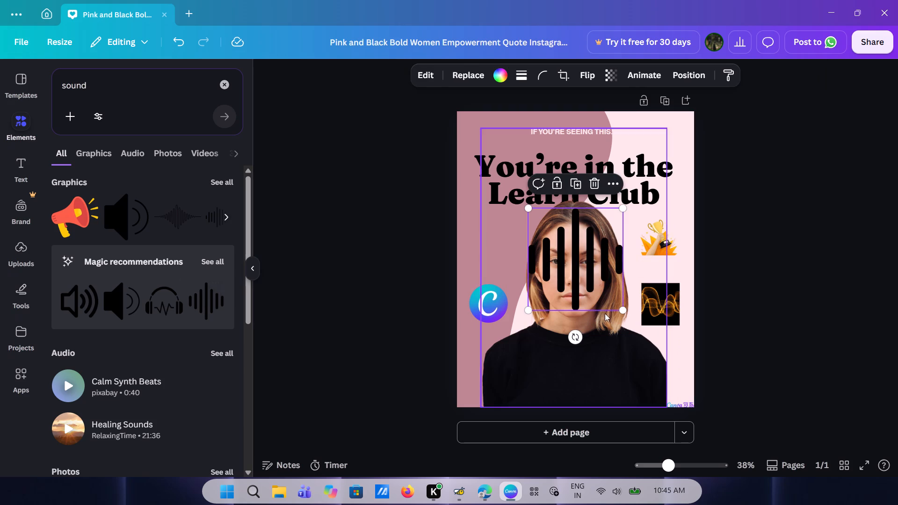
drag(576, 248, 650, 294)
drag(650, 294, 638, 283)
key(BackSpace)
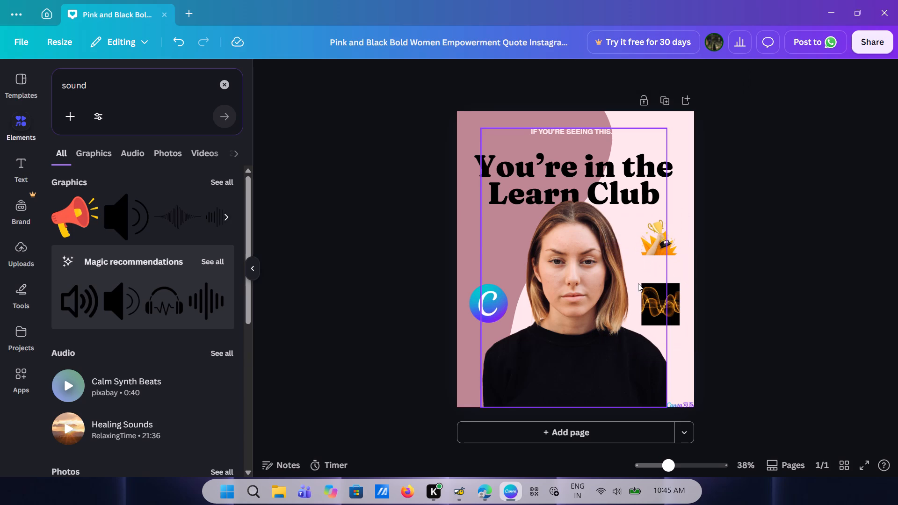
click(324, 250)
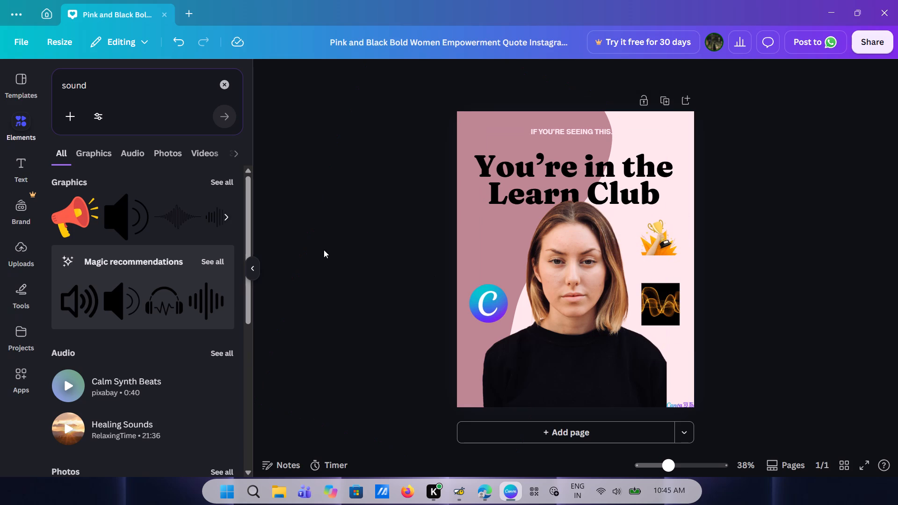
Search the elements for "emoji" and look through the graphics, photos, 3D and video results.
click(223, 87)
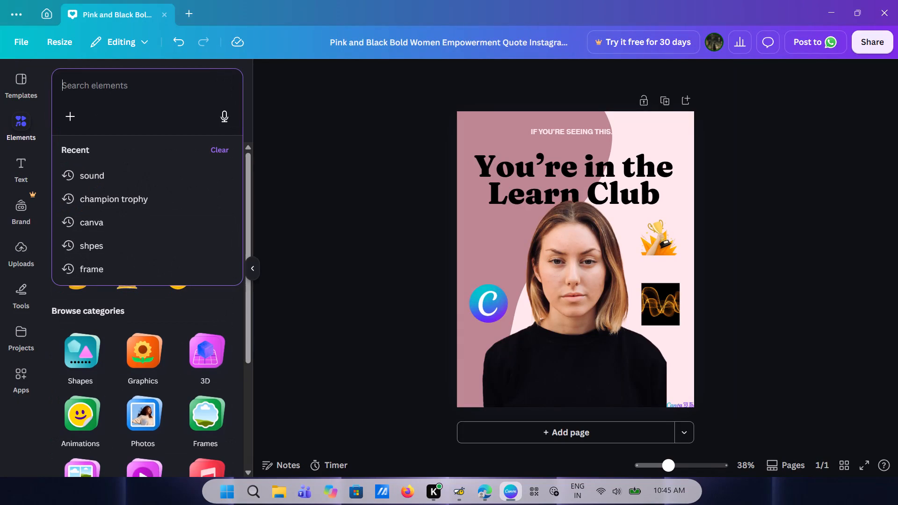
text(emoji)
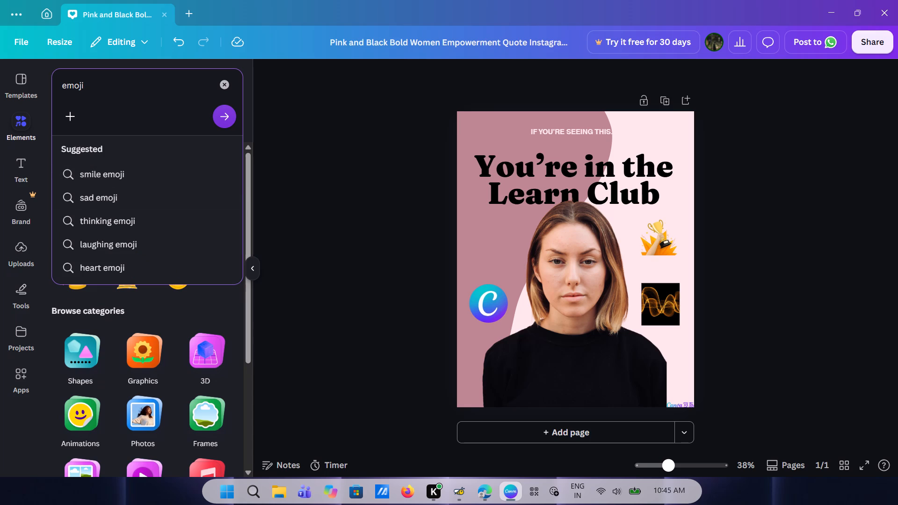
key(Return)
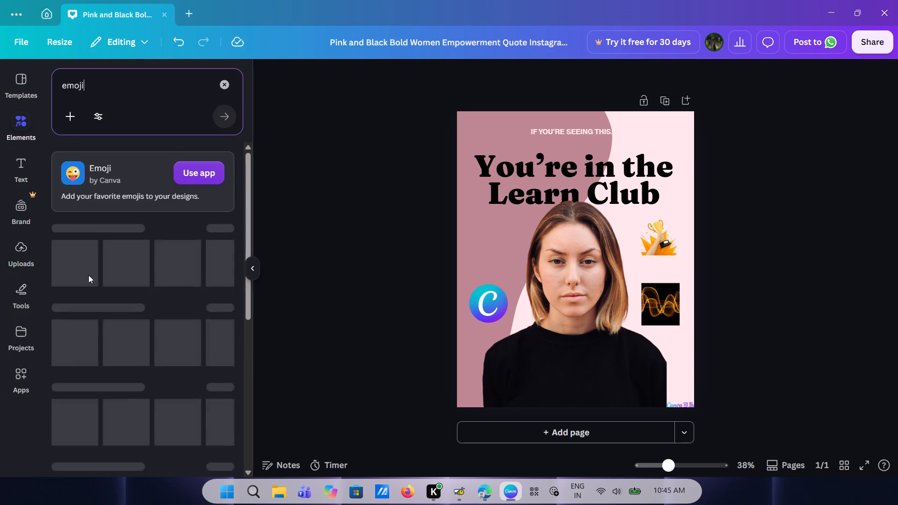
scroll(148, 280, left, 3)
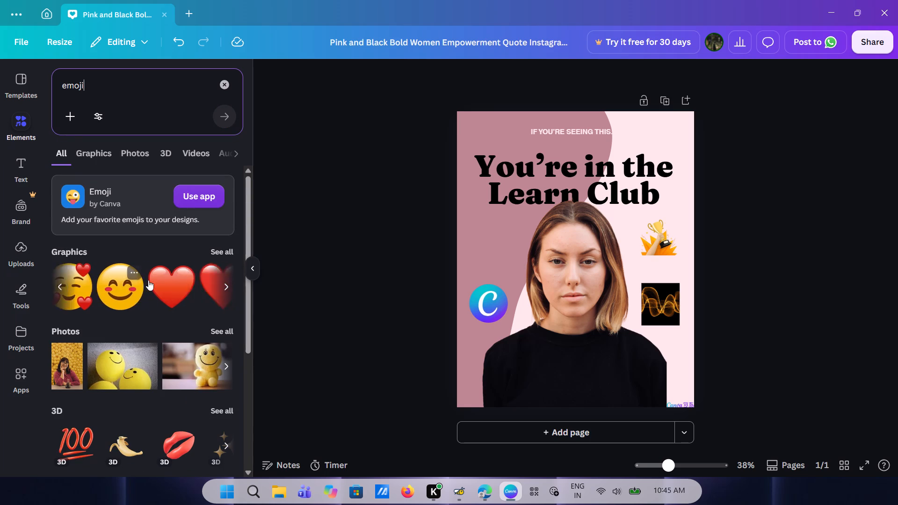
scroll(148, 280, left, 2)
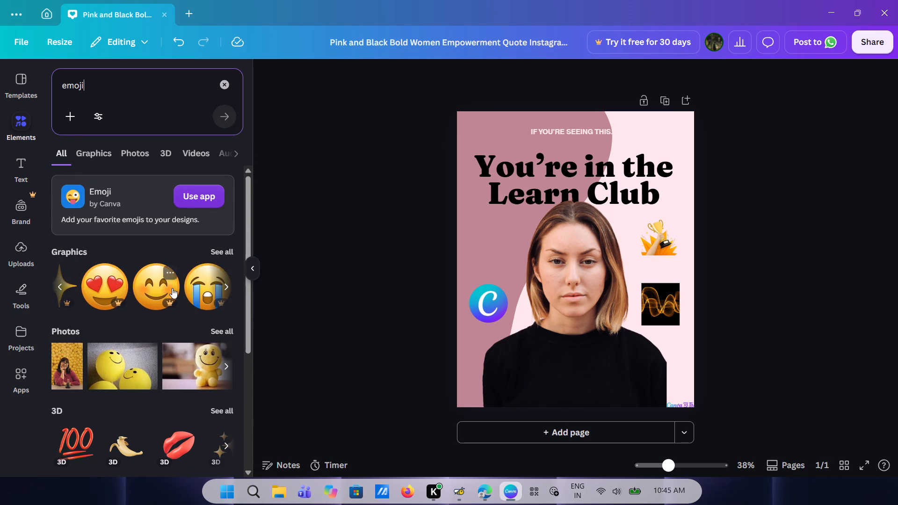
scroll(172, 288, down, 2)
scroll(163, 344, down, 2)
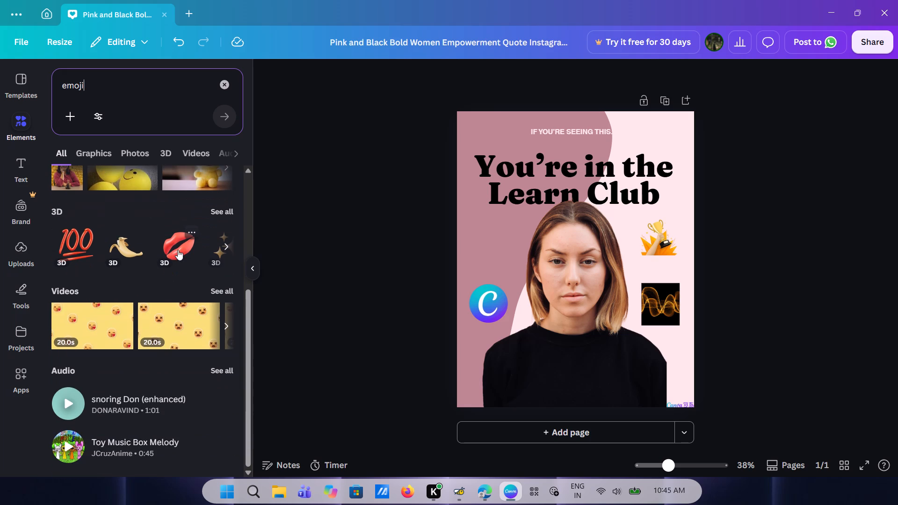
scroll(178, 250, up, 3)
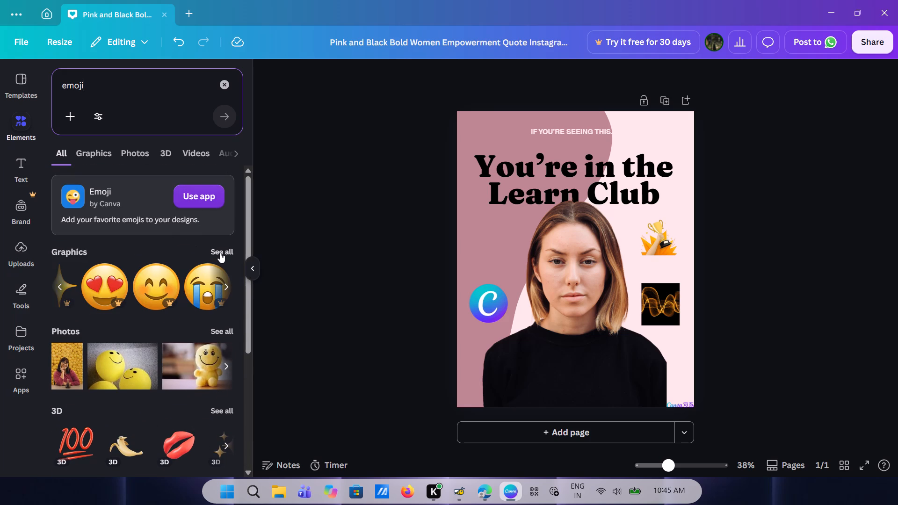
Show all emoji graphics and add the laughing yellow emoji with pink star eyes to the page.
click(220, 252)
scroll(124, 314, down, 4)
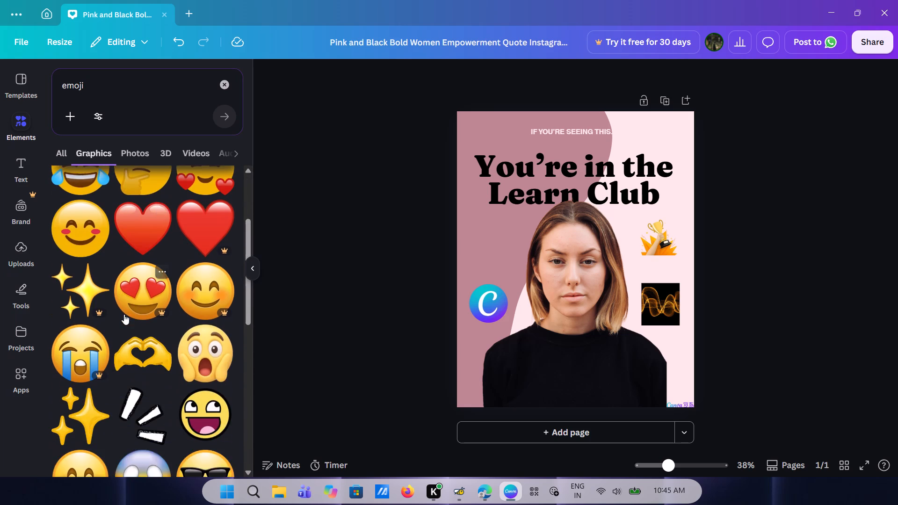
scroll(124, 314, down, 2)
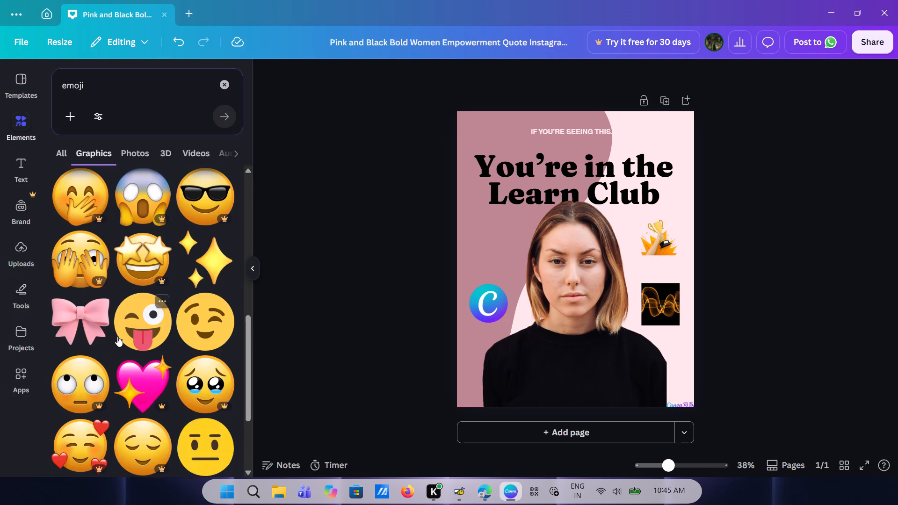
scroll(117, 336, down, 3)
scroll(117, 415, down, 3)
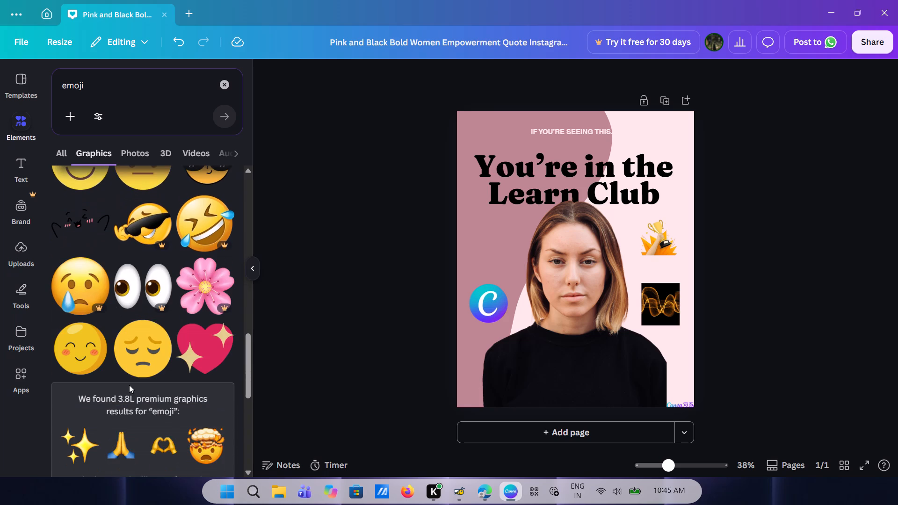
scroll(129, 365, down, 5)
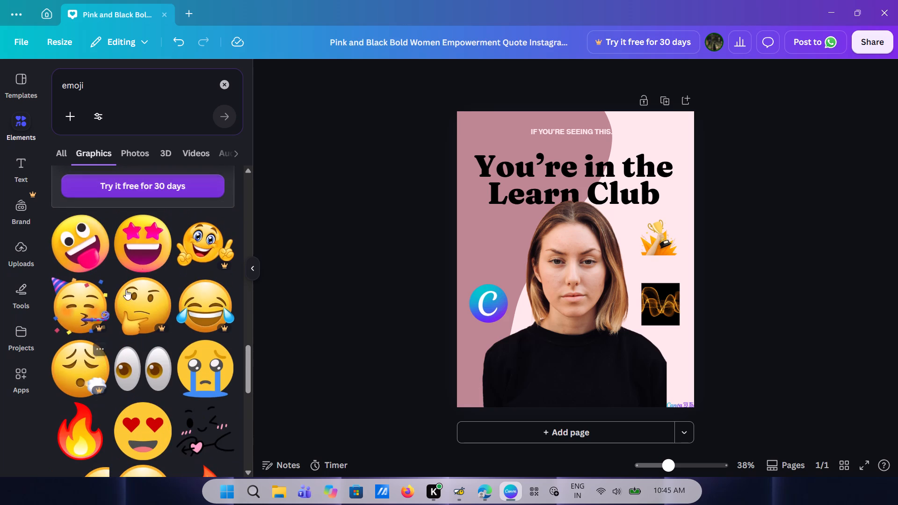
click(151, 238)
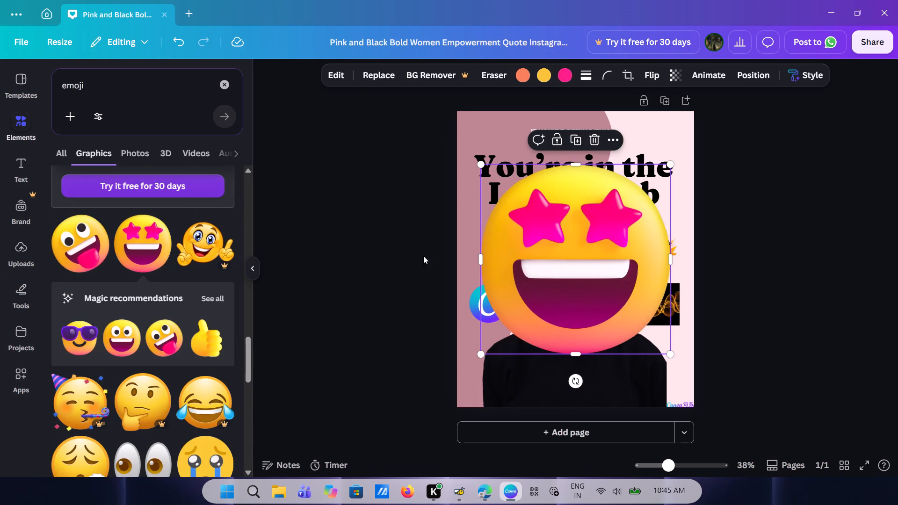
Shrink the star-eyed emoji to roughly the Canva logo's size and place it above the logo, beside the woman's head.
drag(671, 167, 639, 186)
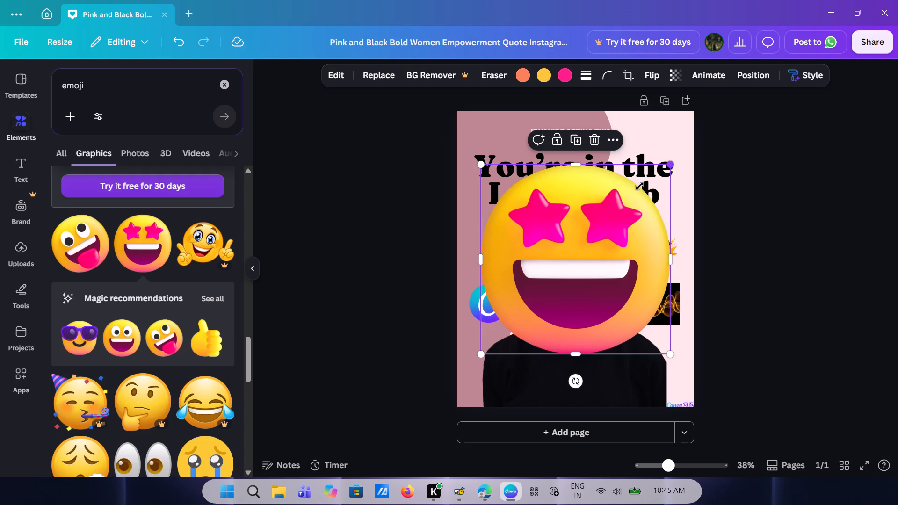
drag(639, 186, 504, 318)
drag(501, 343, 488, 310)
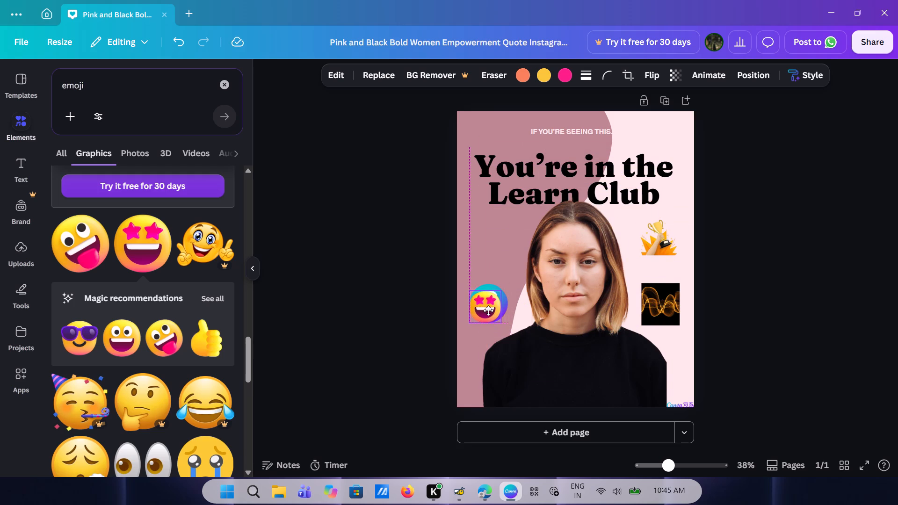
drag(488, 310, 488, 310)
drag(500, 291, 503, 289)
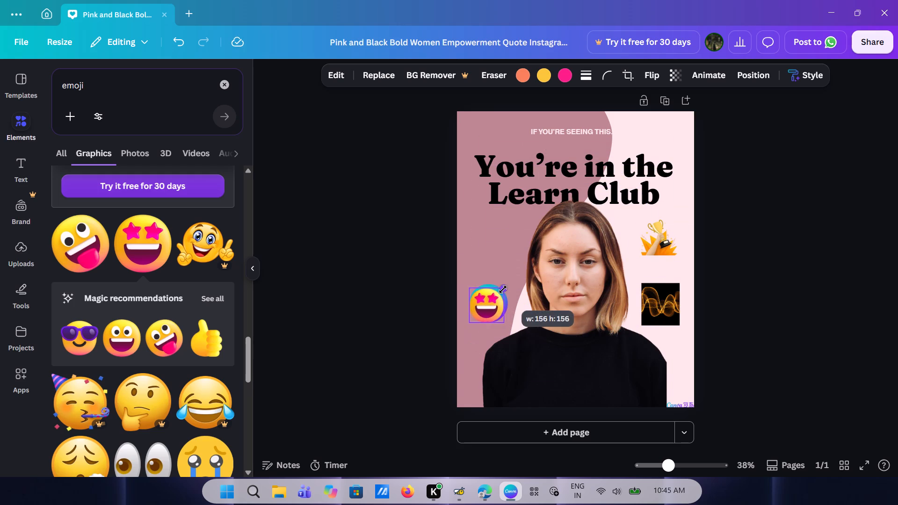
drag(503, 289, 508, 286)
drag(490, 305, 504, 256)
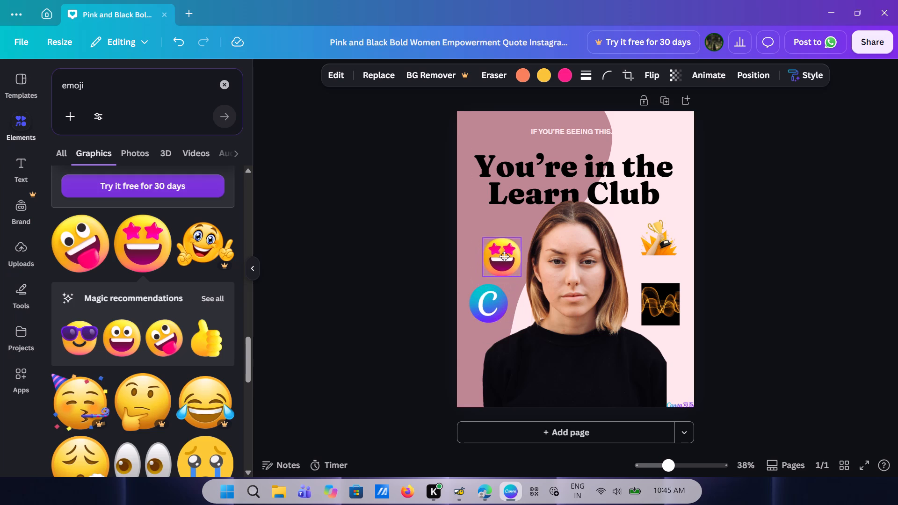
drag(504, 256, 496, 238)
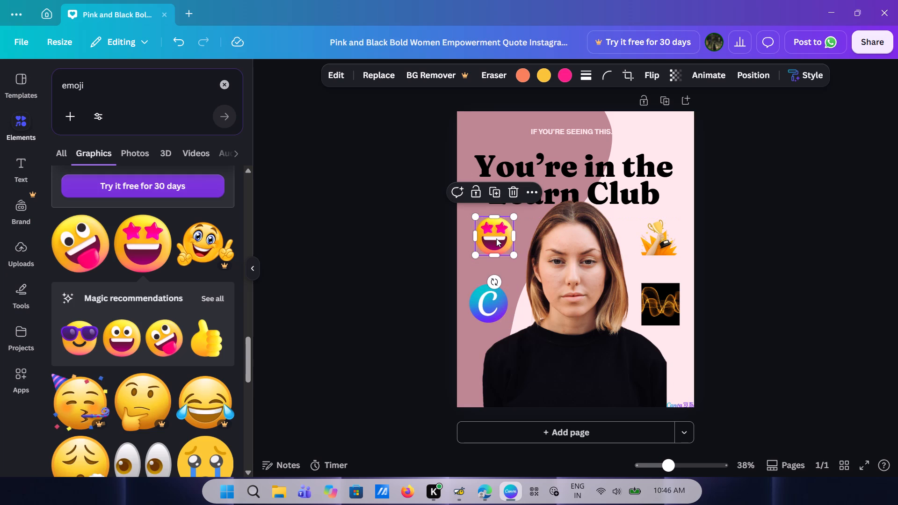
click(392, 259)
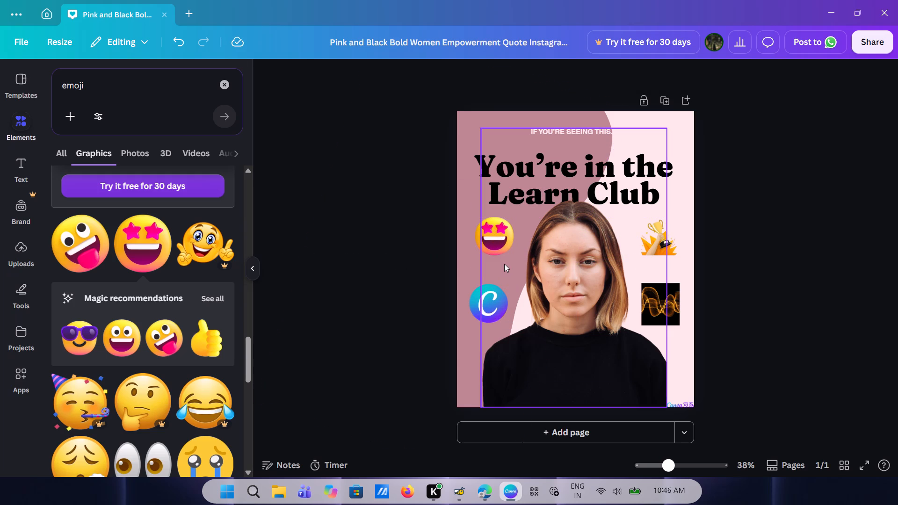
Move the Canva logo slightly down toward the page's left edge, and lower the star-eyed emoji a little above it.
drag(491, 312, 484, 327)
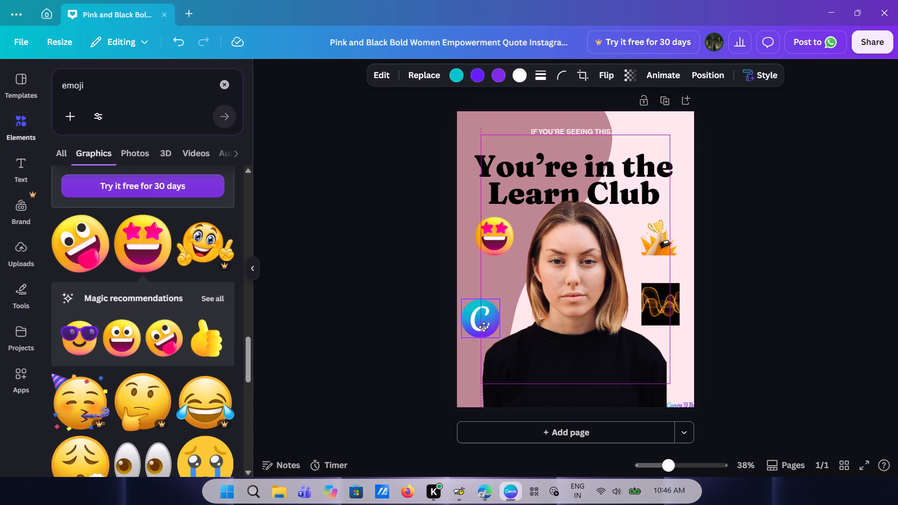
drag(484, 327, 483, 333)
drag(497, 245, 499, 260)
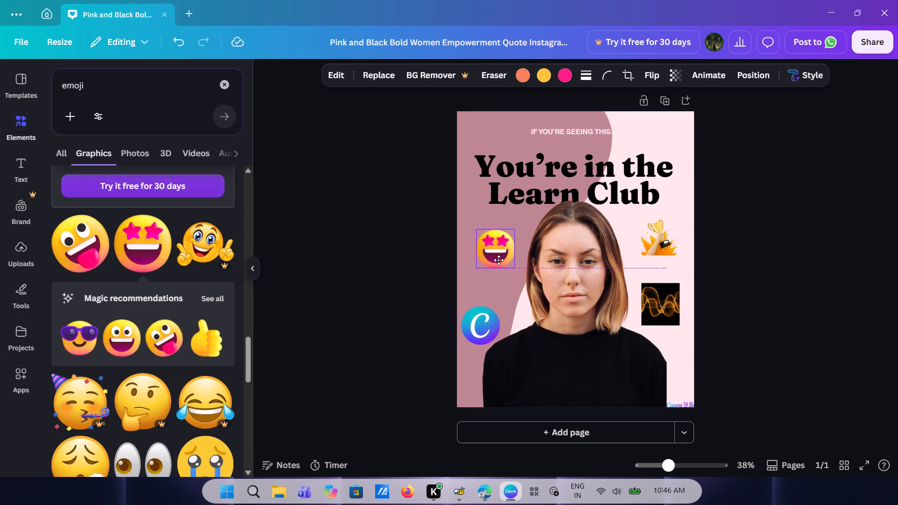
drag(499, 260, 497, 266)
click(405, 264)
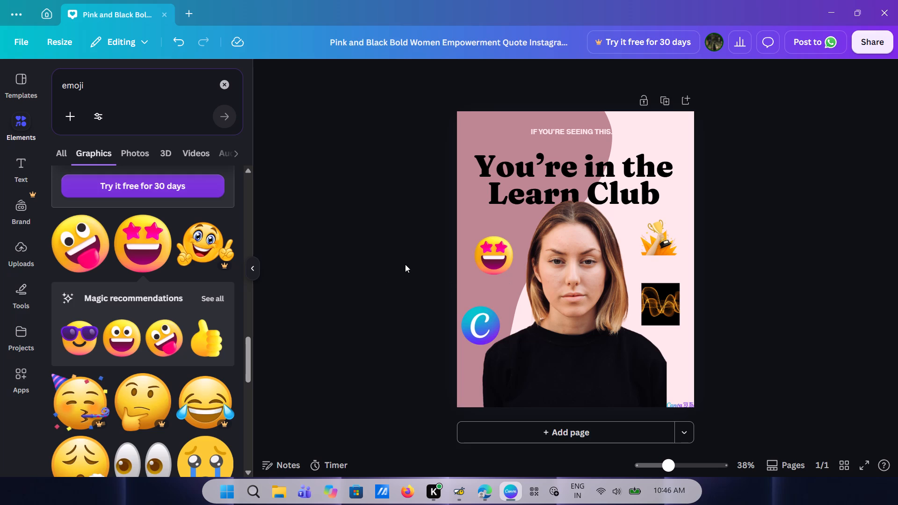
Clear the "emoji" term from the elements search.
click(224, 93)
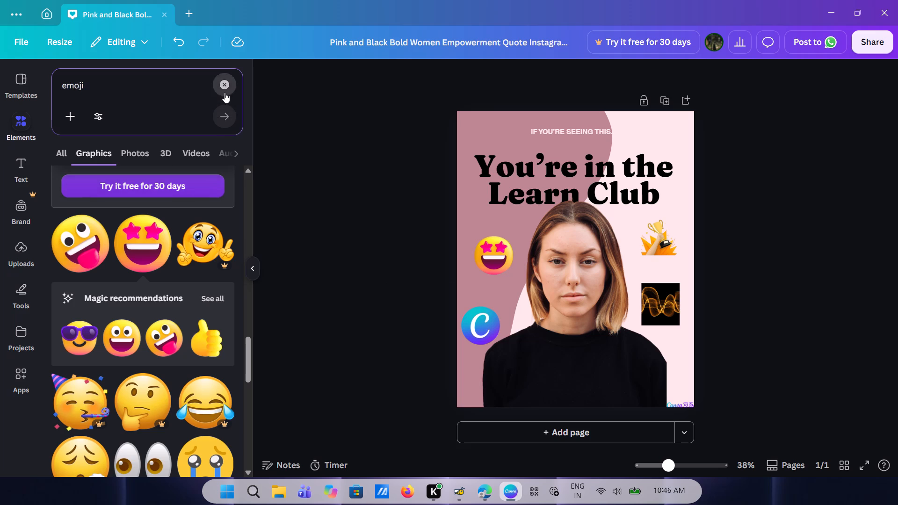